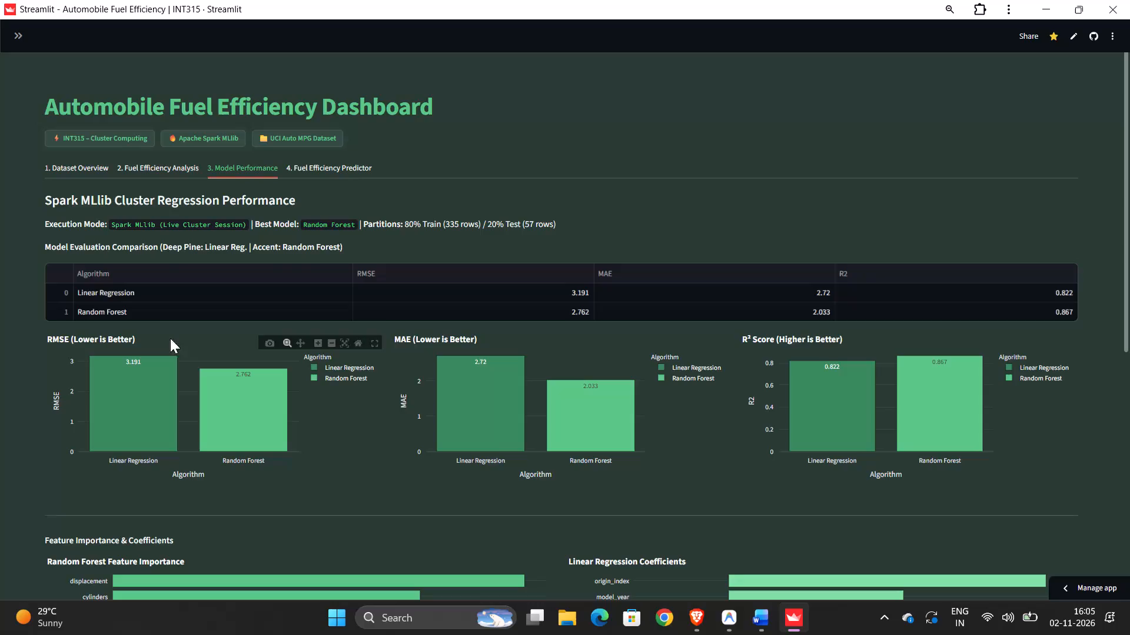
Capture a screenshot of the dashboard's Dataset Overview page, from the dashboard title down to the start of the vehicle records table.
left_click(84, 163)
scroll(561, 243, "down", 1)
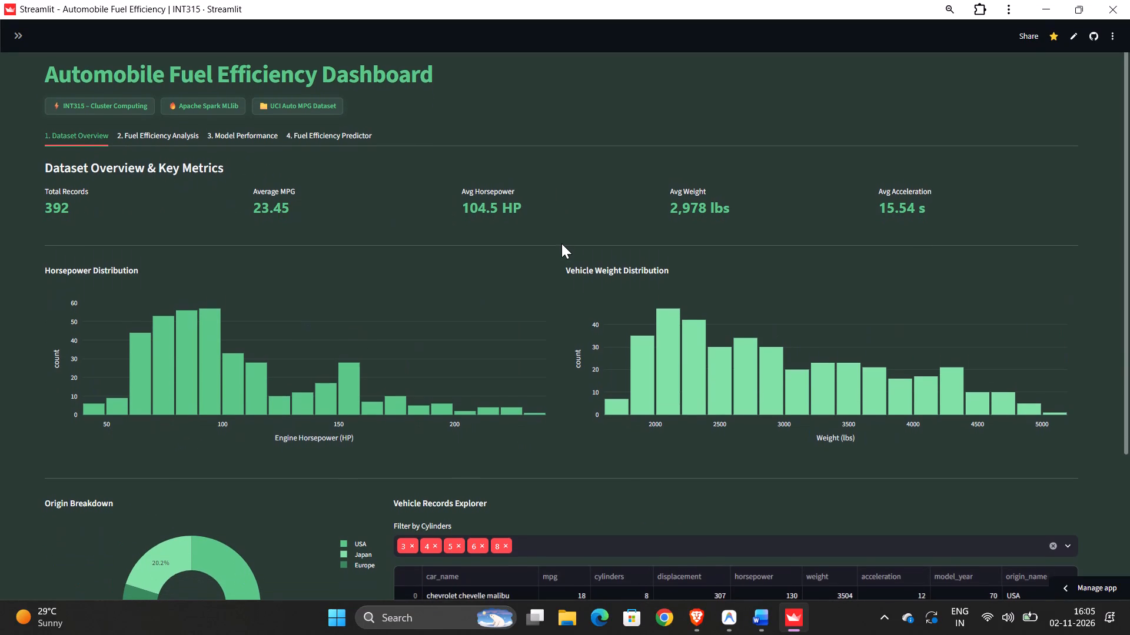
scroll(561, 243, "down", 1)
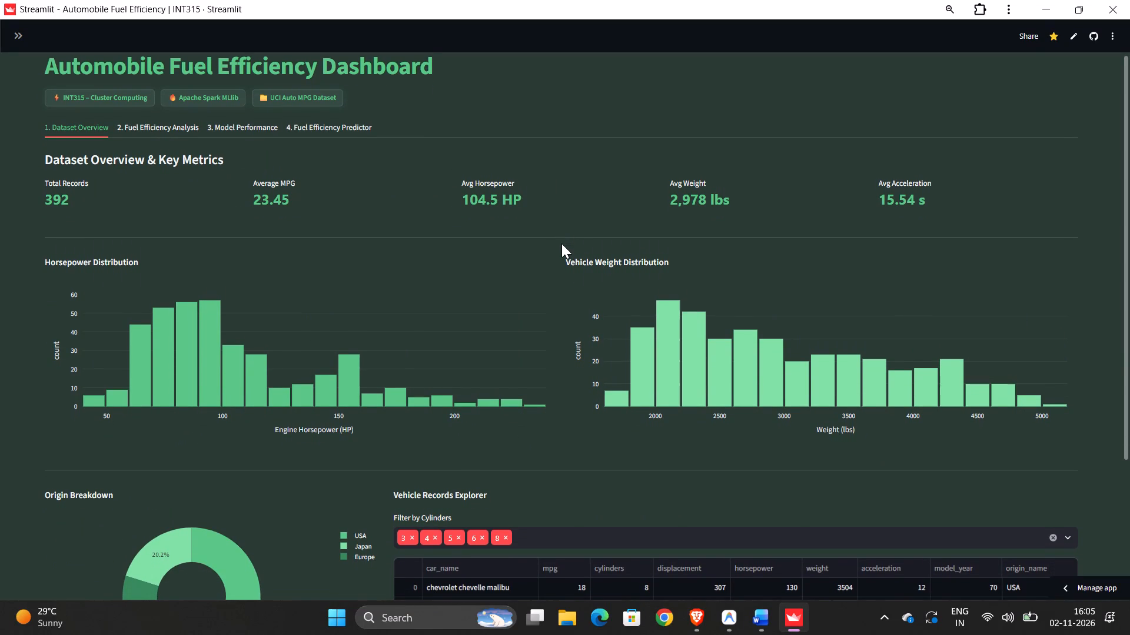
scroll(561, 243, "right", 1)
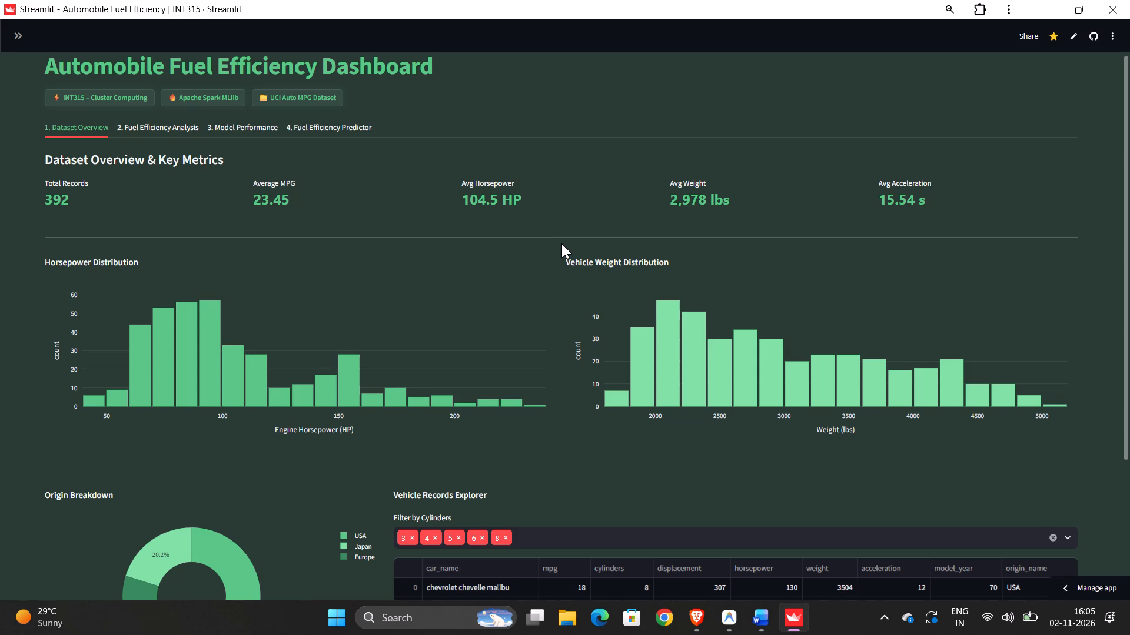
key("Print")
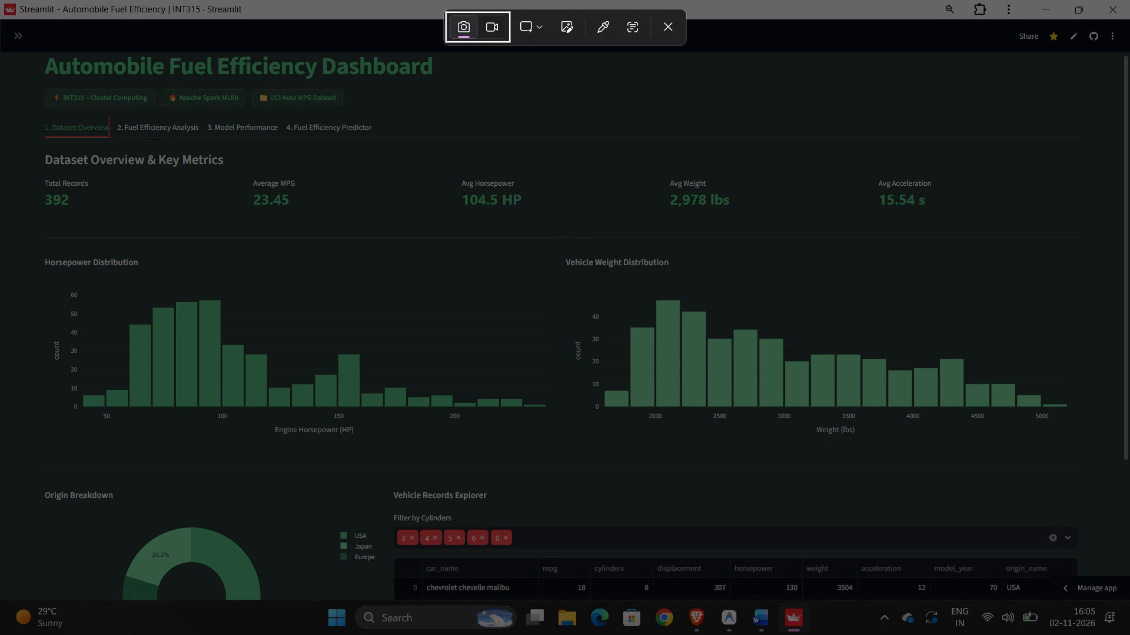
left_click_drag(0, 50, 1129, 595)
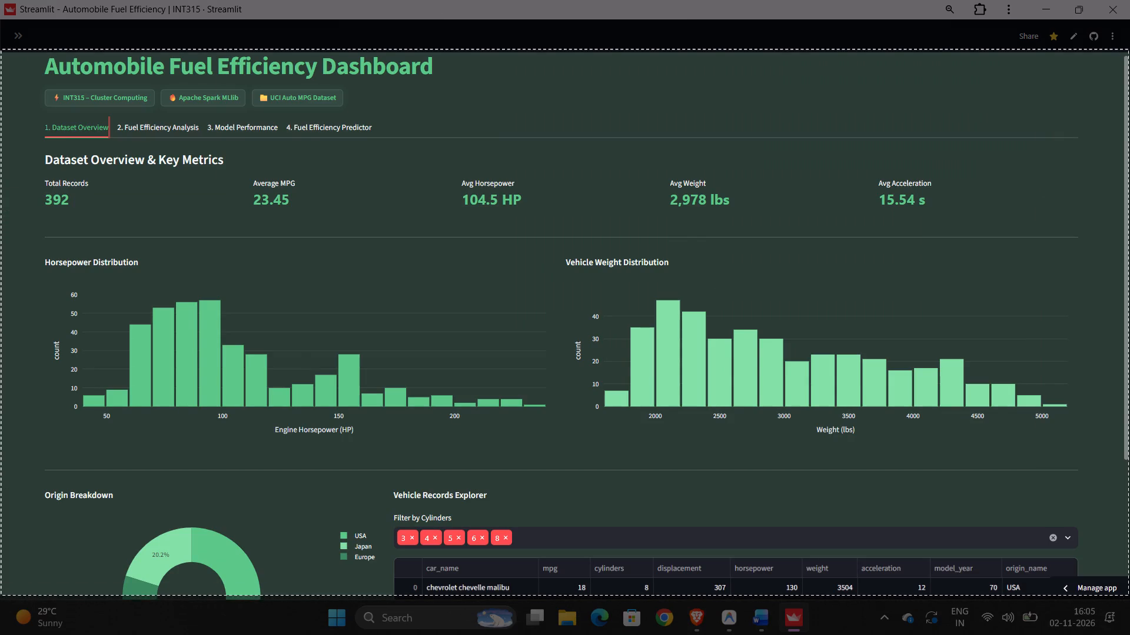
left_click_drag(1129, 595, 1129, 599)
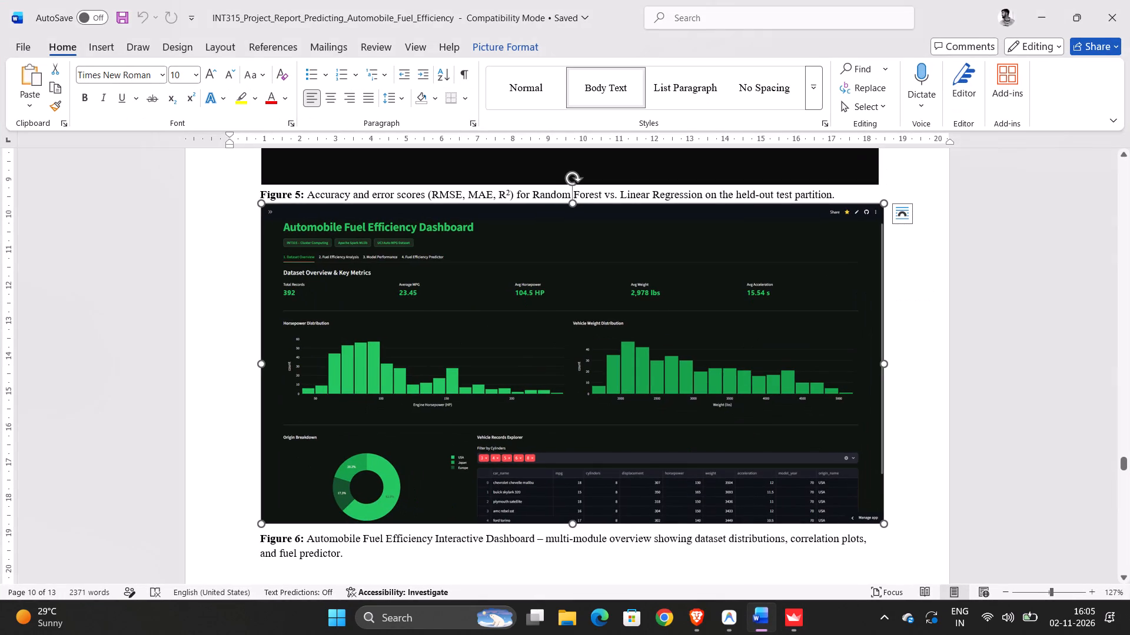
In the Word report, replace the old dark dashboard picture above the Figure 6 caption with the new screenshot.
scroll(860, 491, "up", 2)
scroll(922, 340, "up", 1)
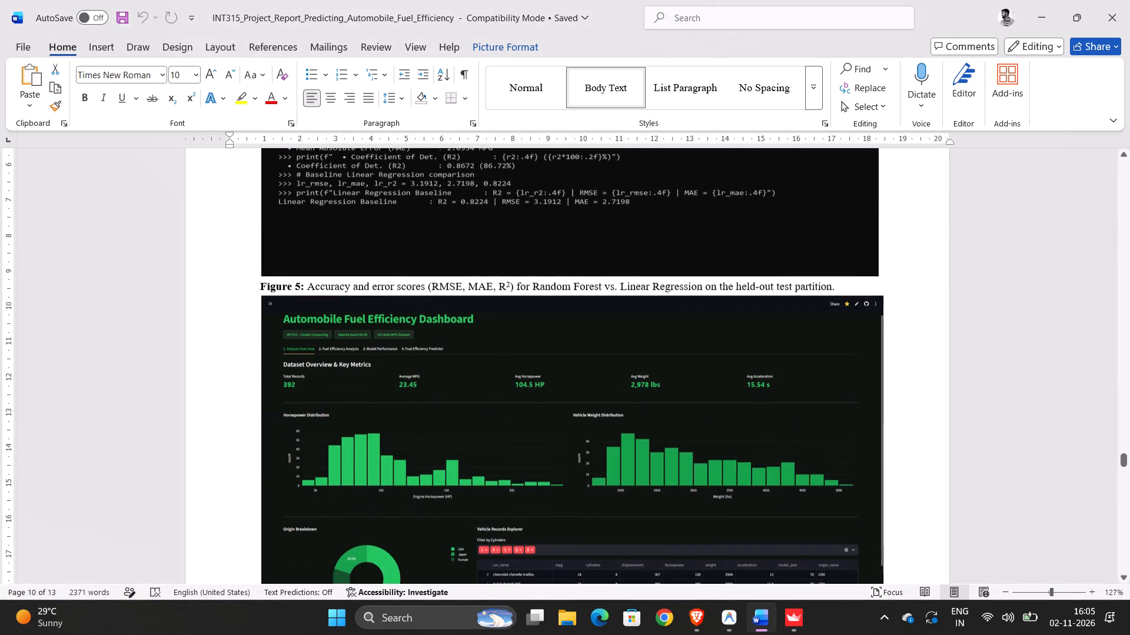
scroll(922, 340, "up", 1)
left_click(640, 438)
key("Delete")
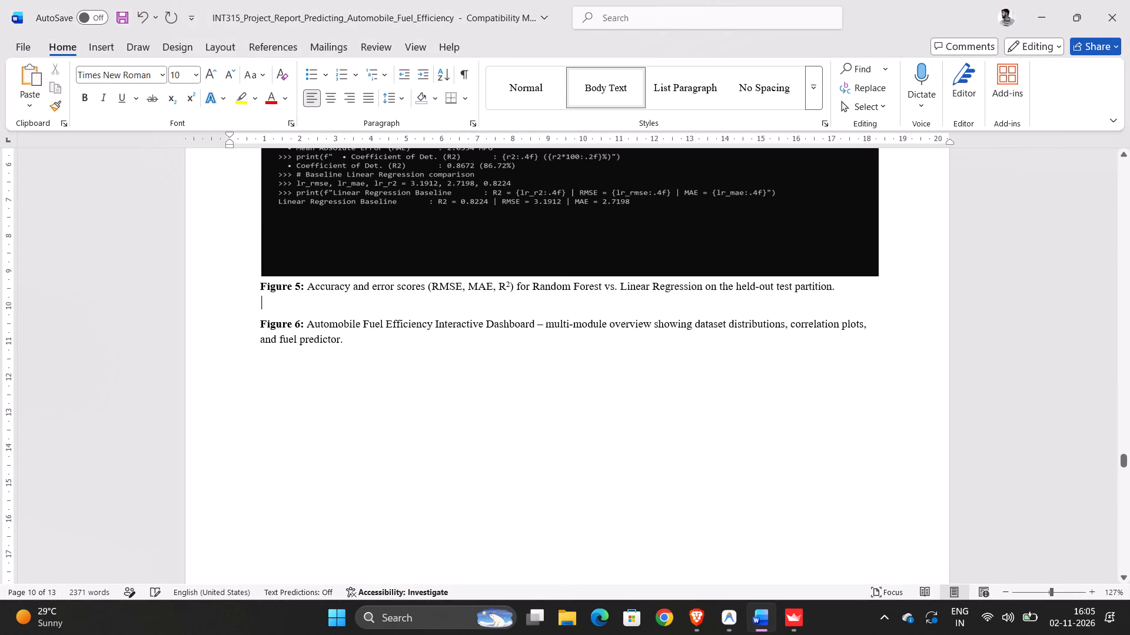
key("ctrl+v")
Shrink the Figure 6 picture to about 17 cm wide and nudge it with one leading space.
left_click(511, 295)
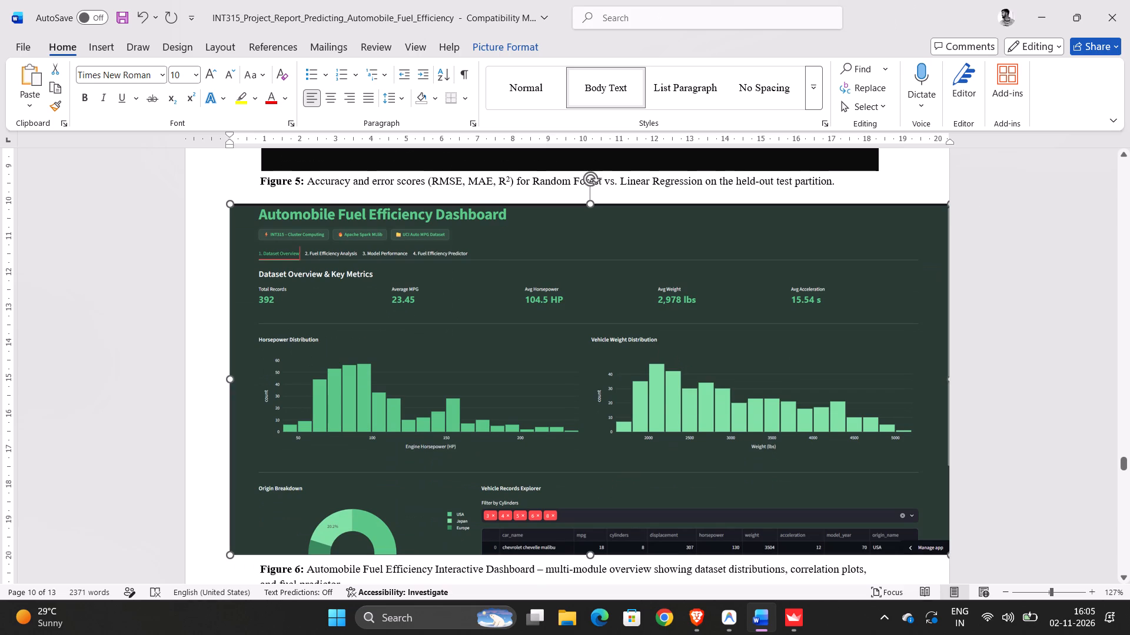
left_click_drag(231, 203, 344, 323)
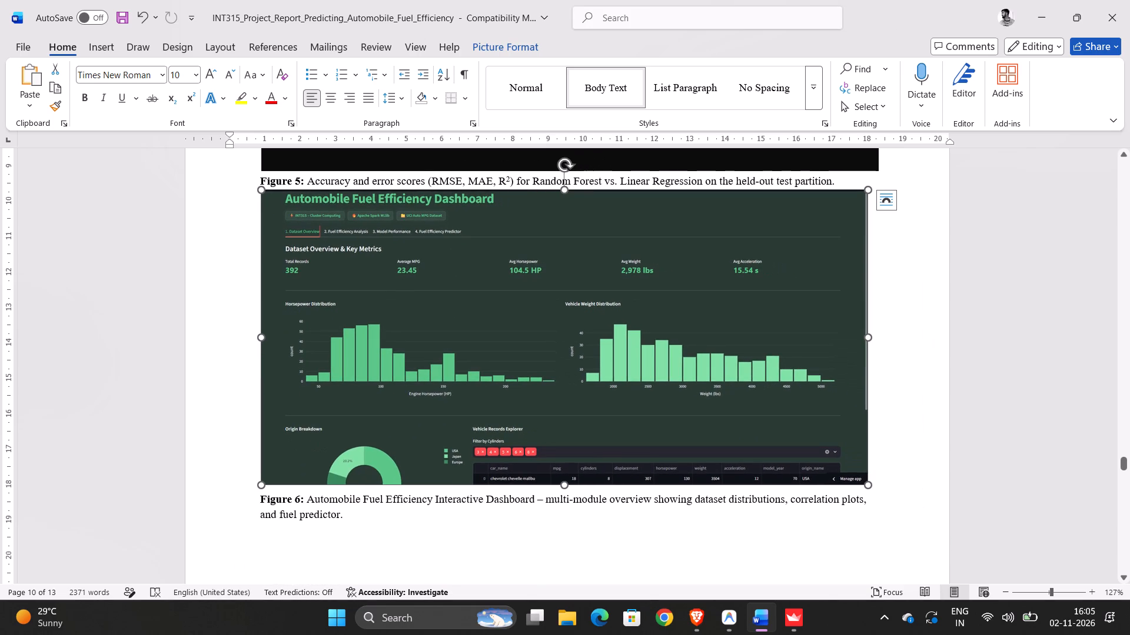
left_click(247, 215)
key("space")
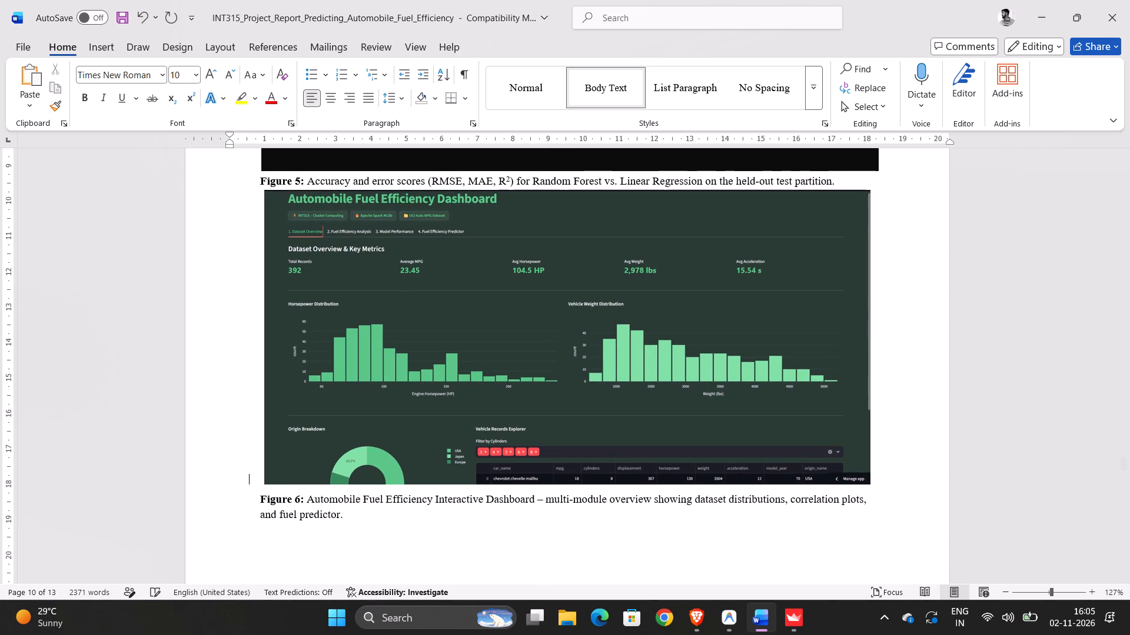
Look through the report pages after Figure 6, from Figures 7 and 8 to the Result Analysis section, for outdated dashboard pictures.
scroll(430, 341, "down", 2)
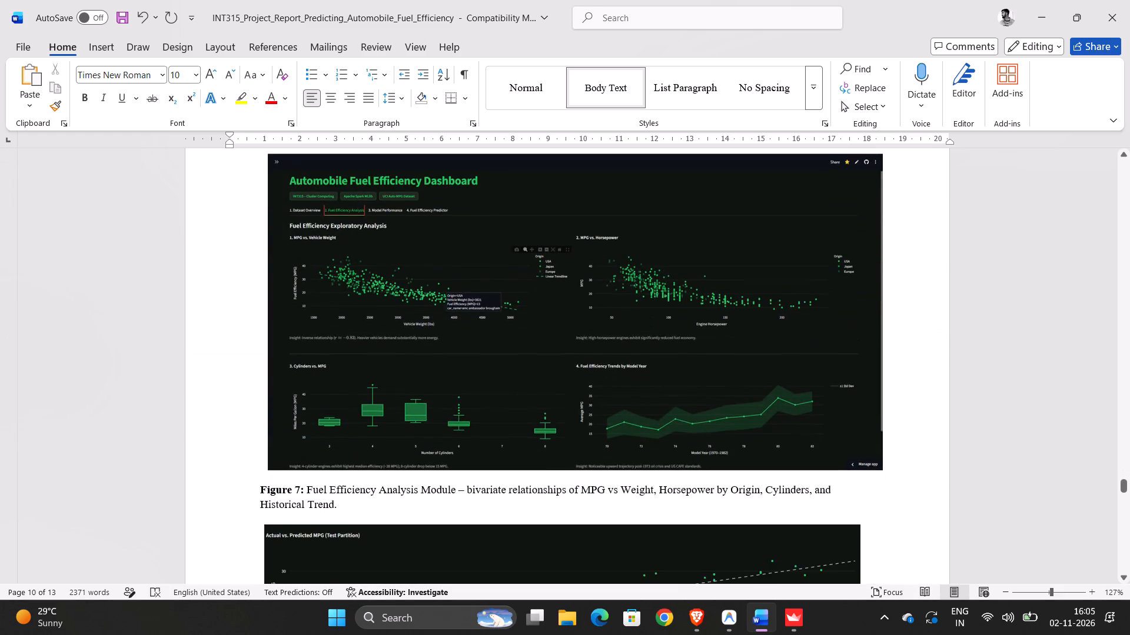
scroll(430, 341, "down", 3)
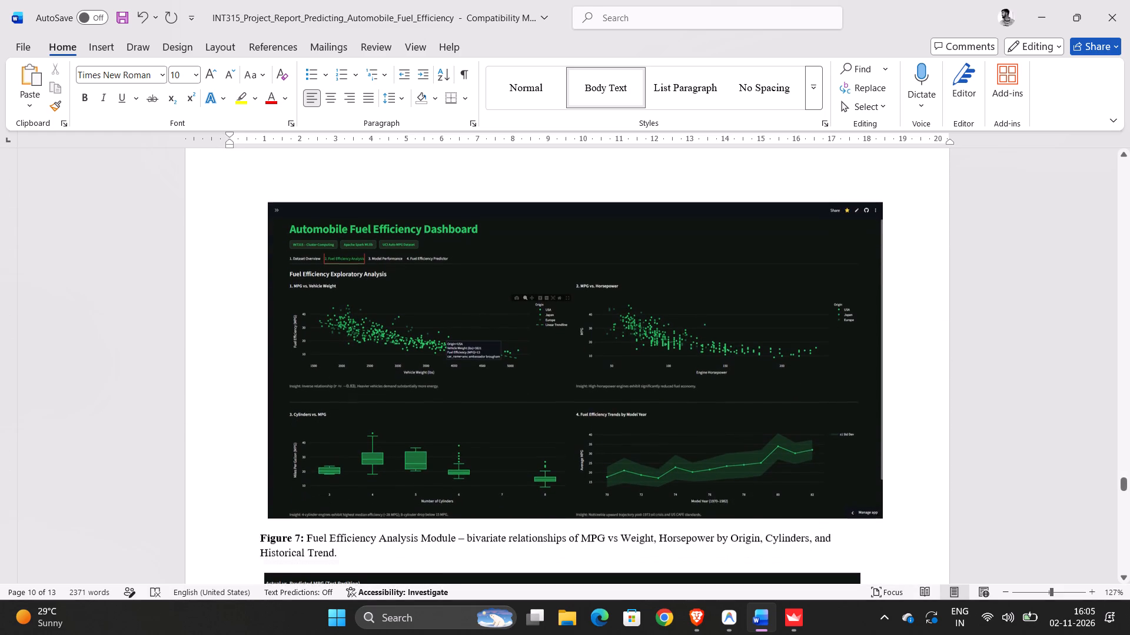
scroll(430, 341, "down", 3)
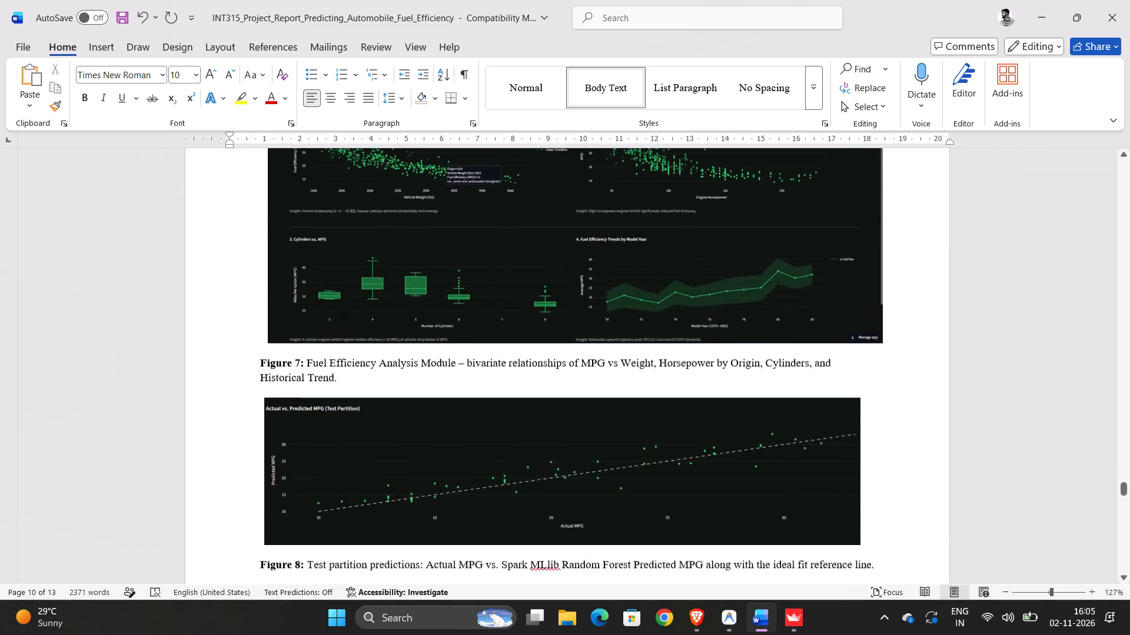
scroll(430, 341, "down", 4)
scroll(430, 341, "up", 2)
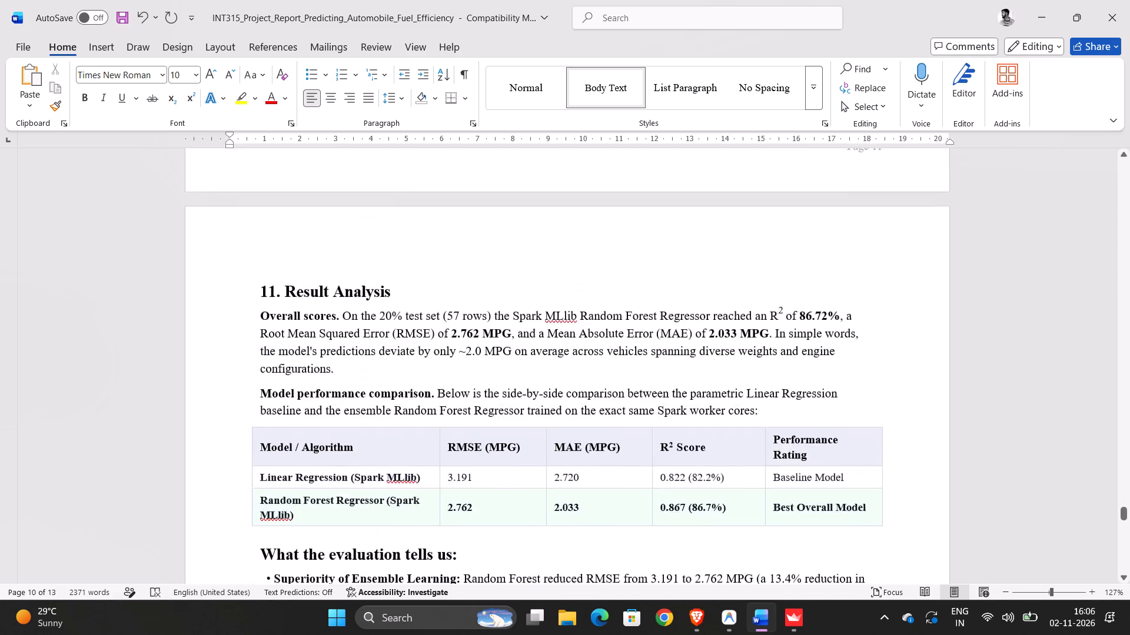
scroll(430, 341, "up", 9)
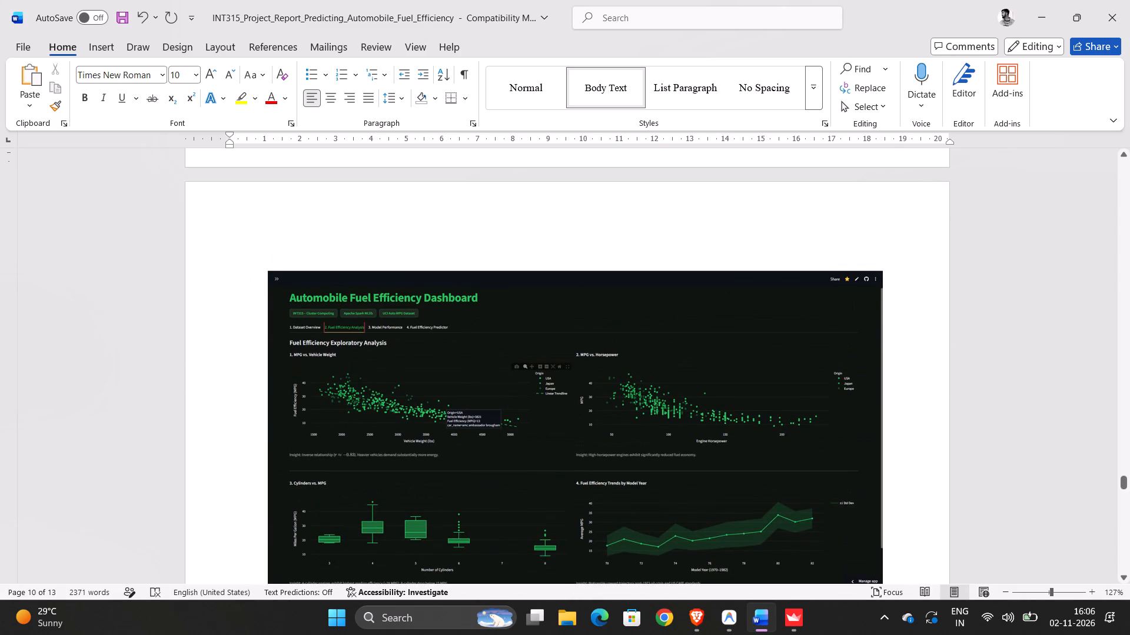
scroll(430, 341, "up", 2)
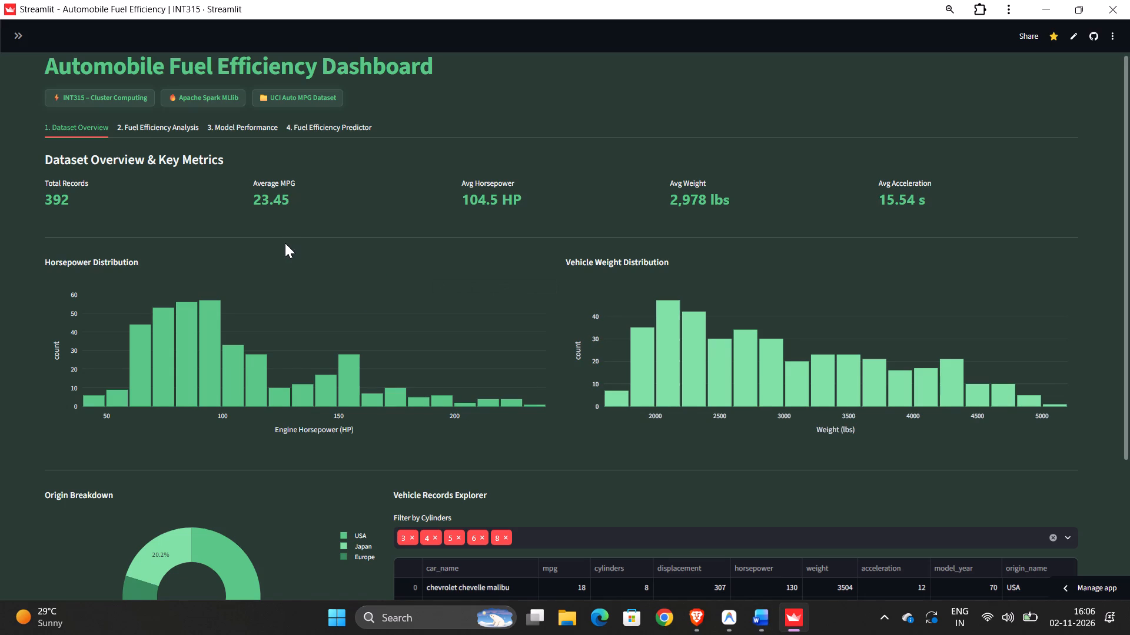
Back in the dashboard, capture a screenshot of the Fuel Efficiency Analysis page with all four charts in the frame.
scroll(285, 243, "up", 1)
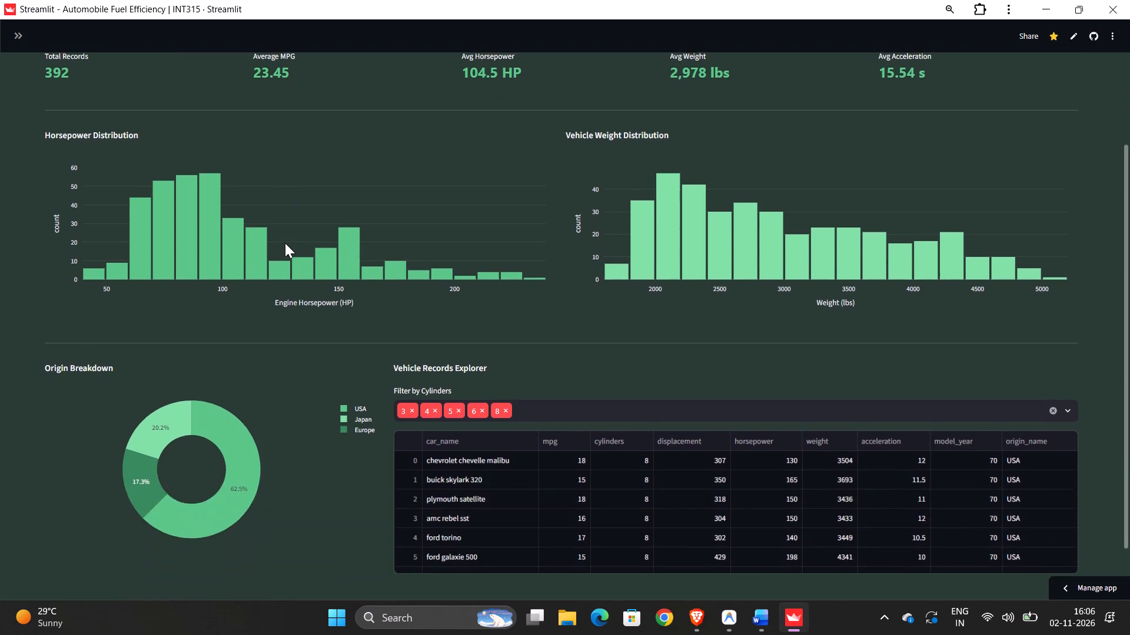
scroll(285, 243, "up", 1)
left_click(154, 165)
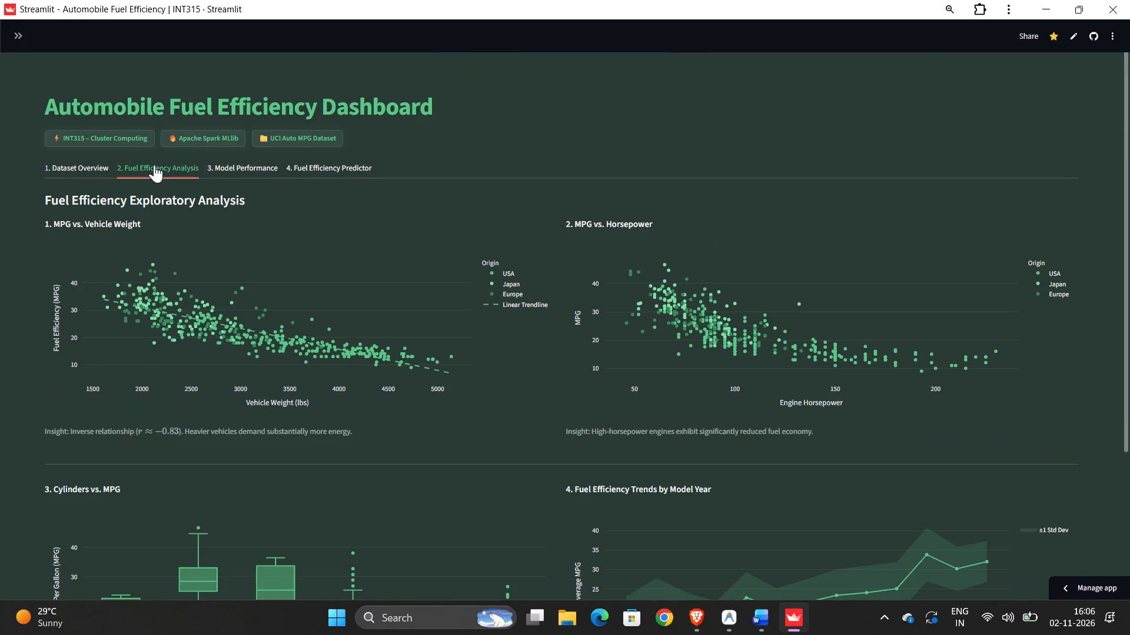
scroll(373, 323, "down", 1)
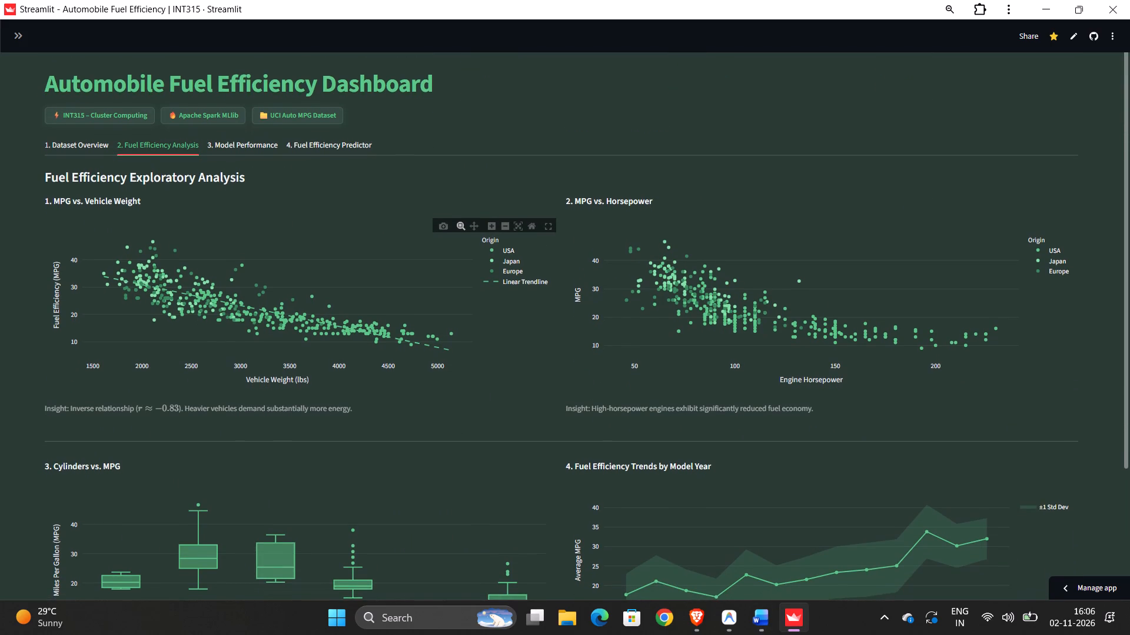
scroll(373, 323, "down", 1)
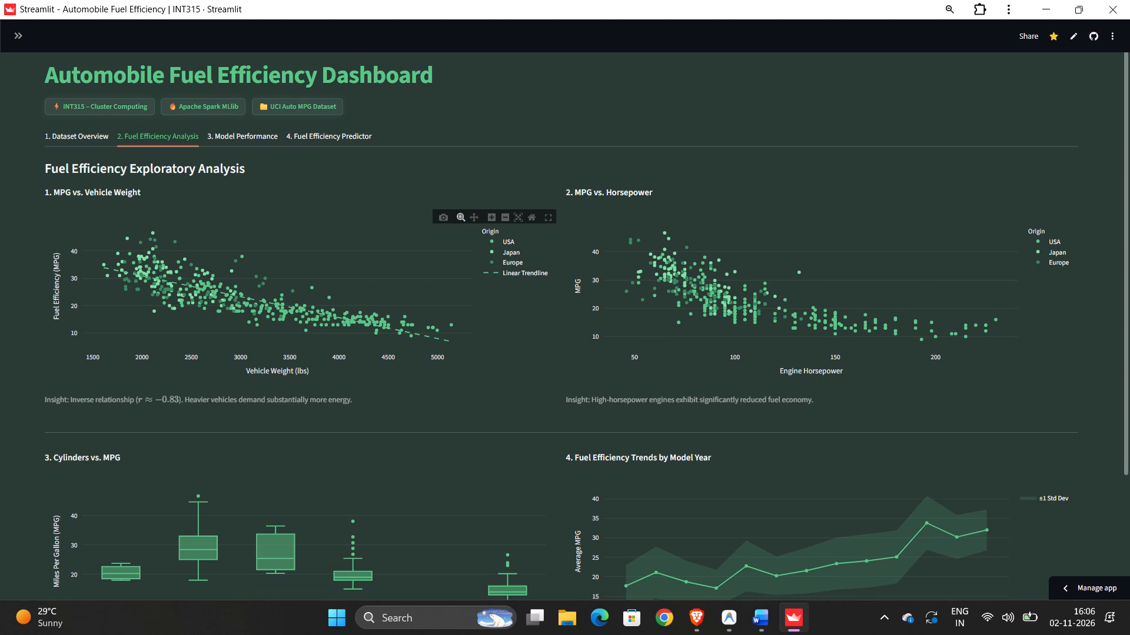
key("ctrl+minus")
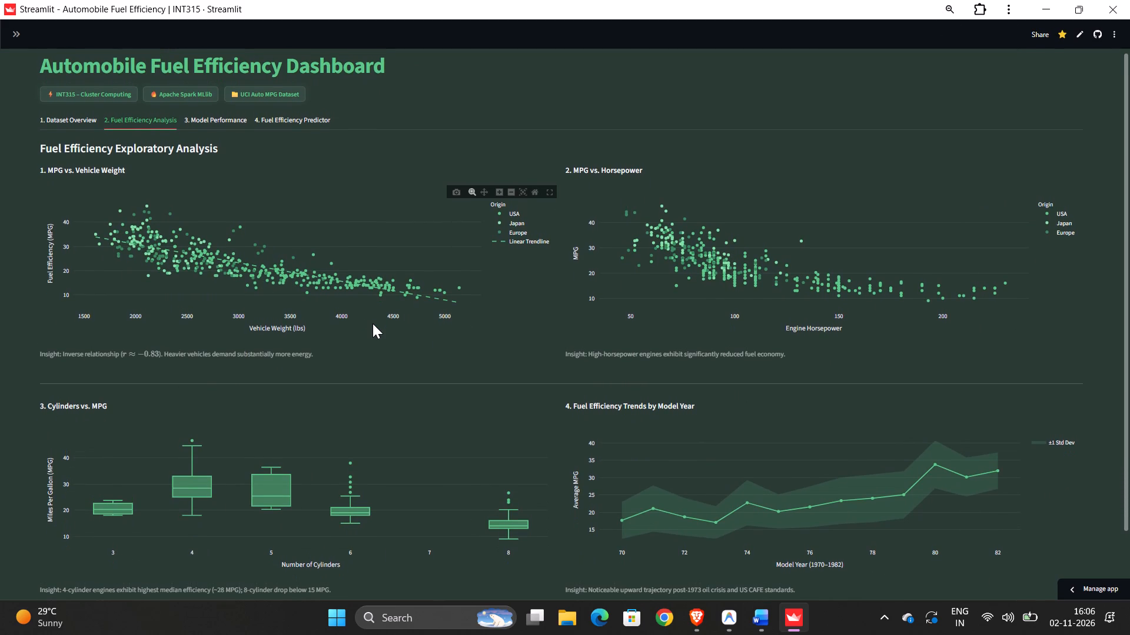
key("Print")
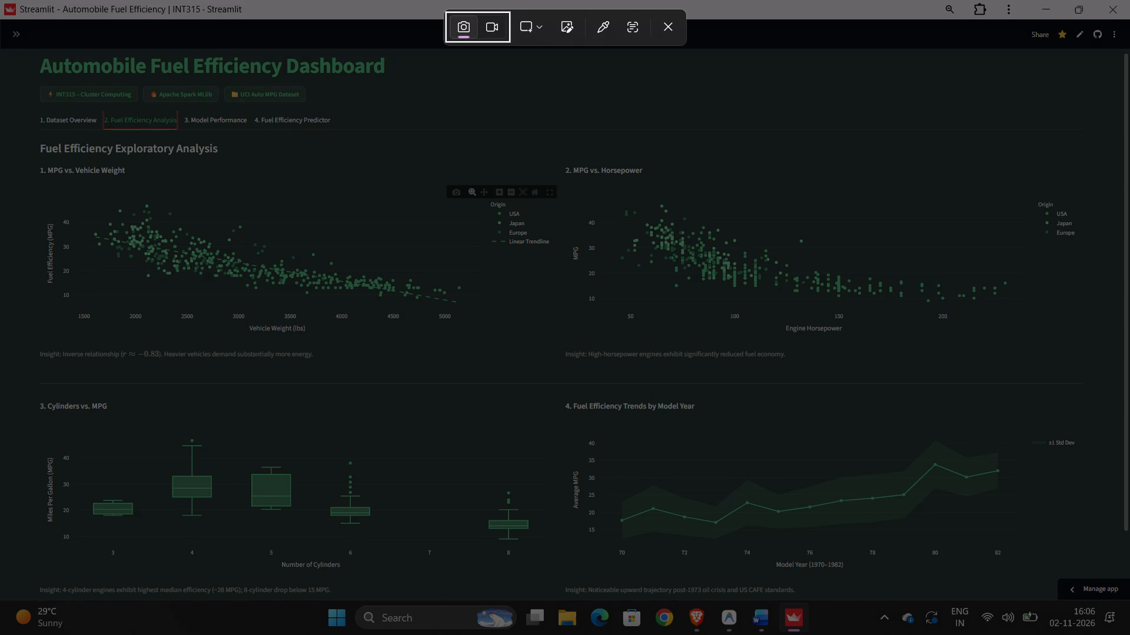
left_click_drag(2, 49, 1129, 634)
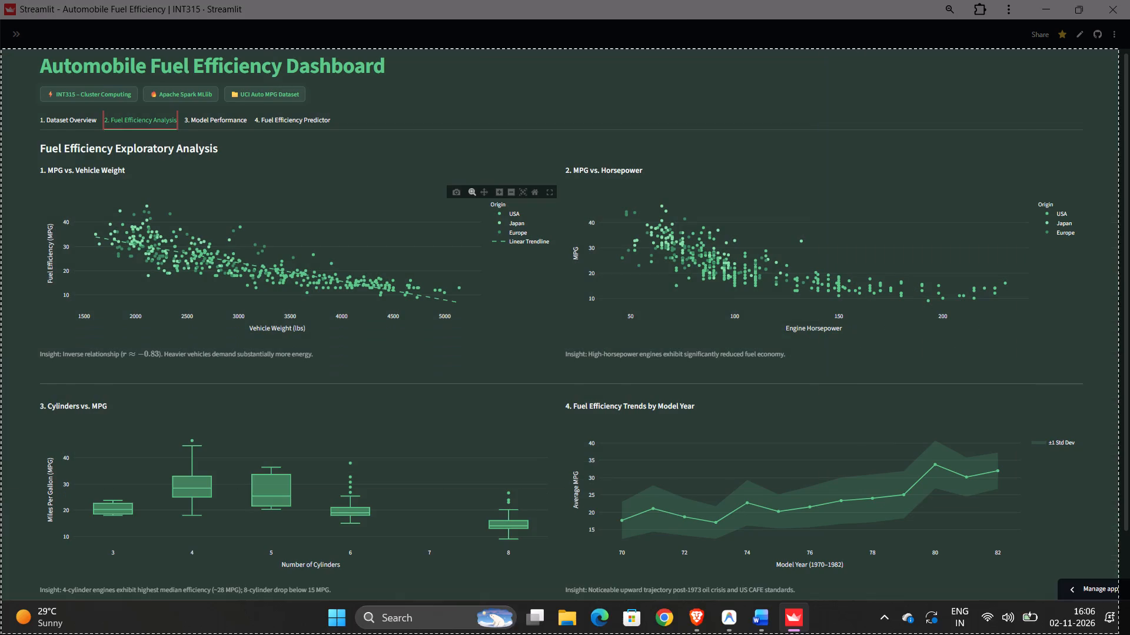
left_click_drag(1129, 634, 1129, 596)
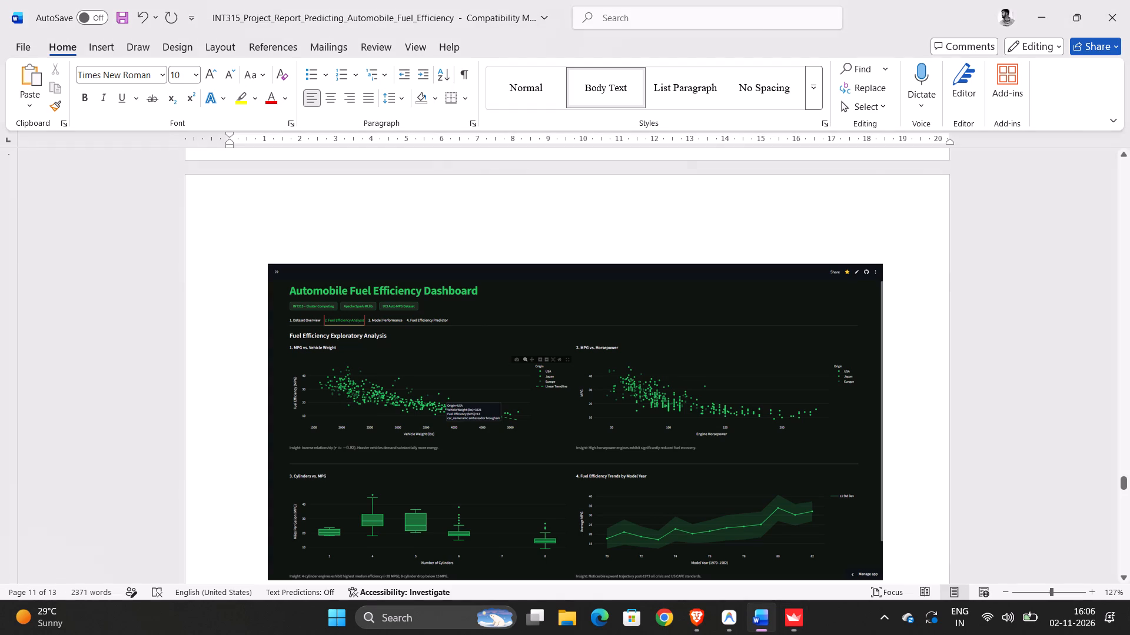
In the Word report, replace the old dark picture above the Figure 7 caption with the new Fuel Efficiency Analysis screenshot.
left_click(614, 398)
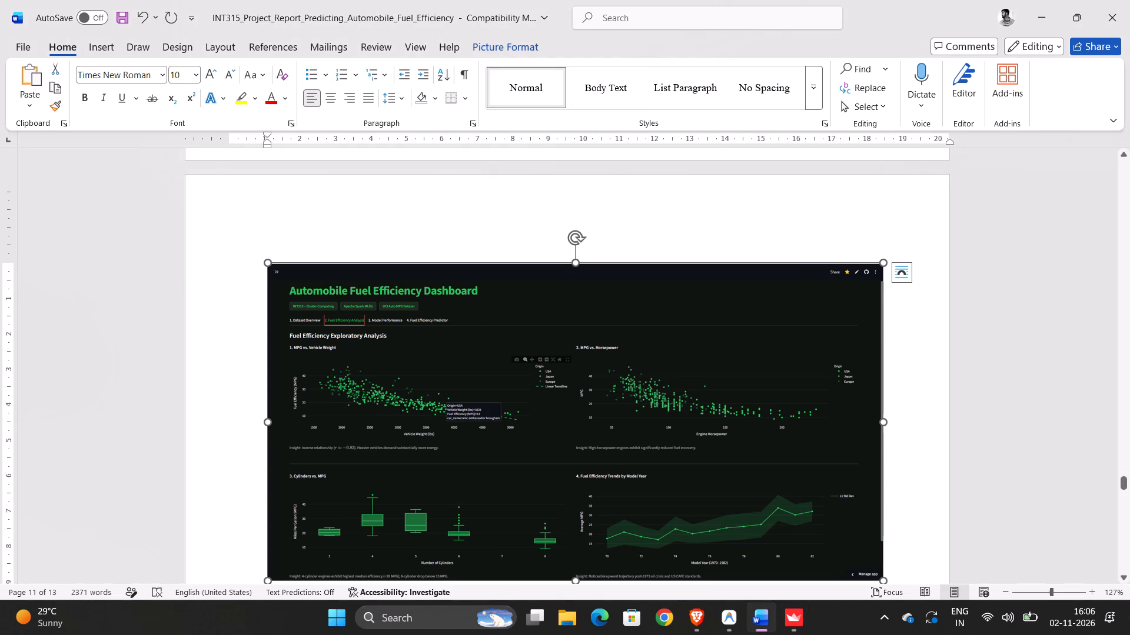
key("Delete")
key("ctrl+v")
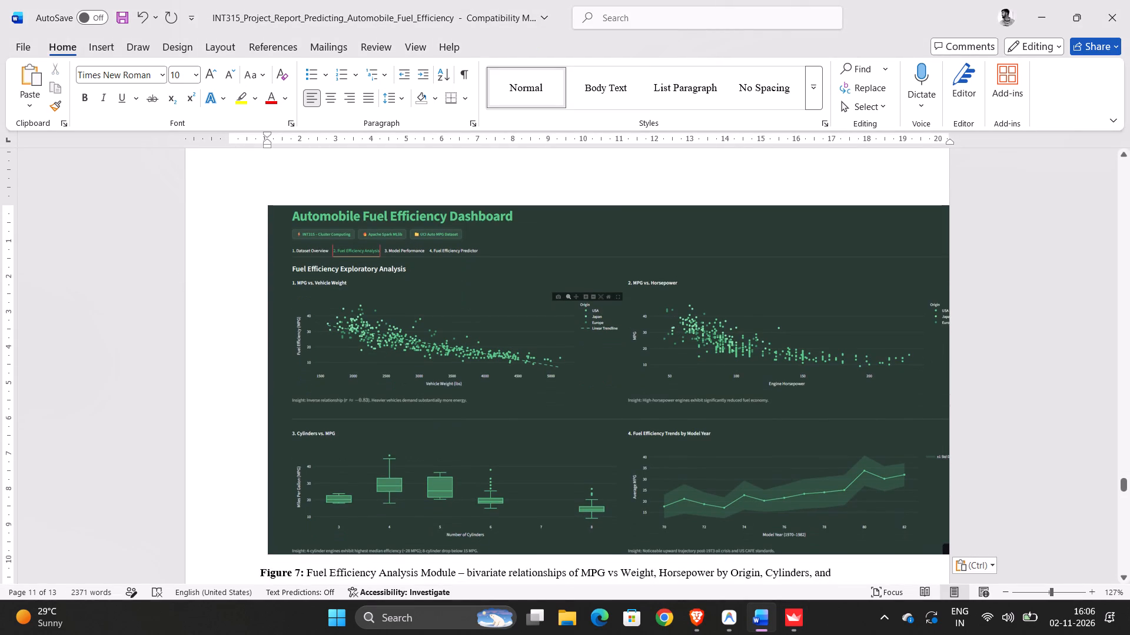
Shrink the Figure 7 picture to about 17 cm wide so it fits between the page margins.
left_click(614, 398)
left_click_drag(265, 204, 402, 292)
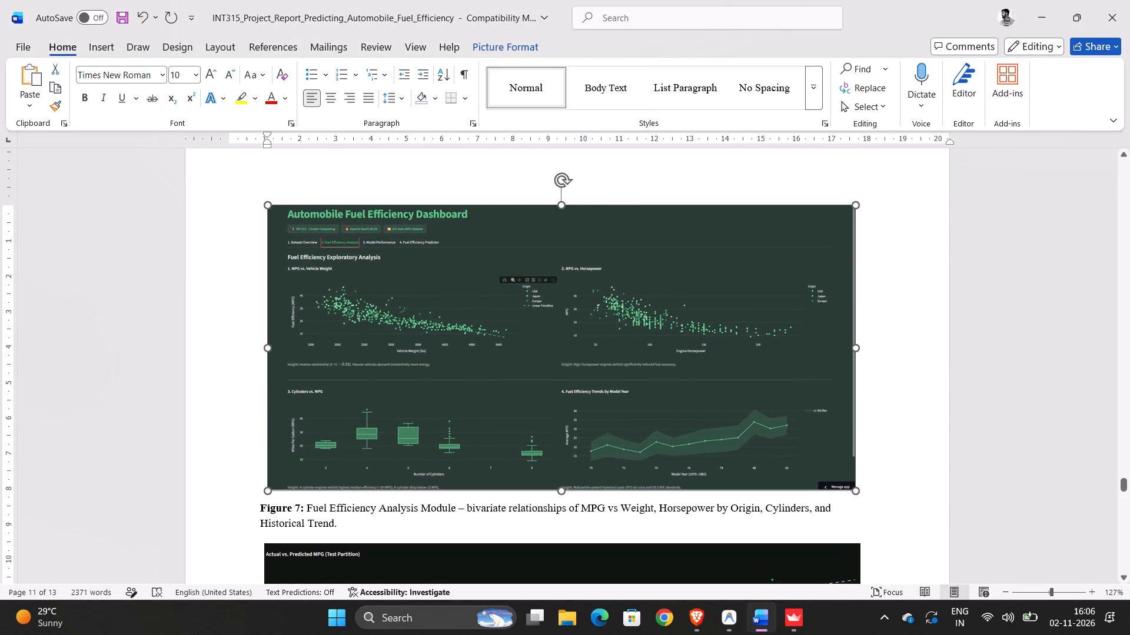
left_click_drag(402, 292, 397, 284)
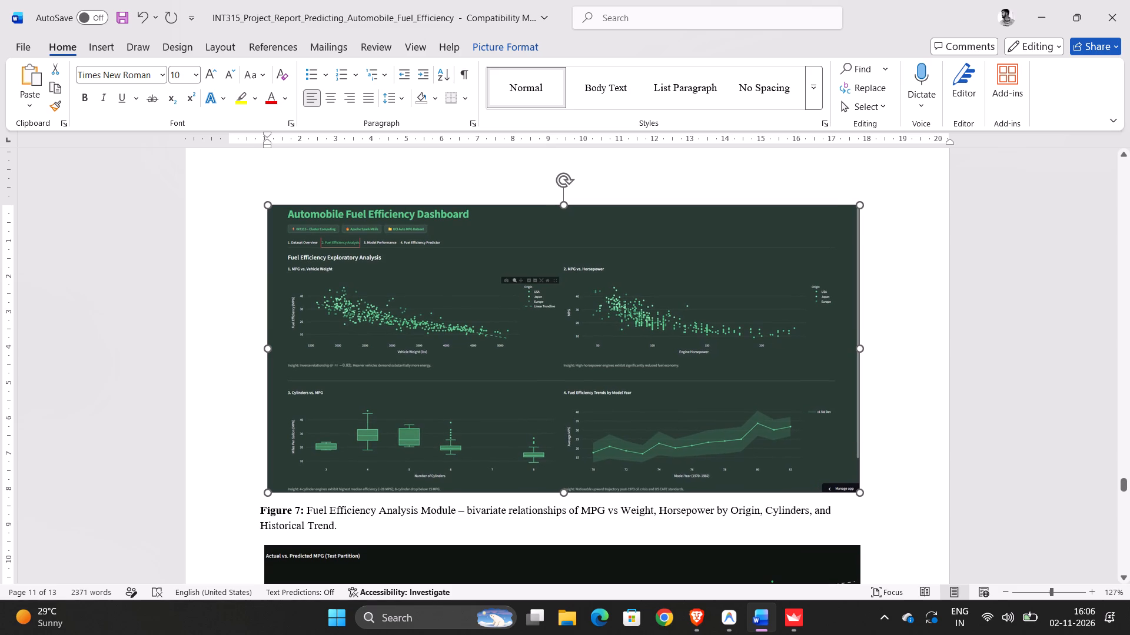
left_click_drag(397, 284, 394, 282)
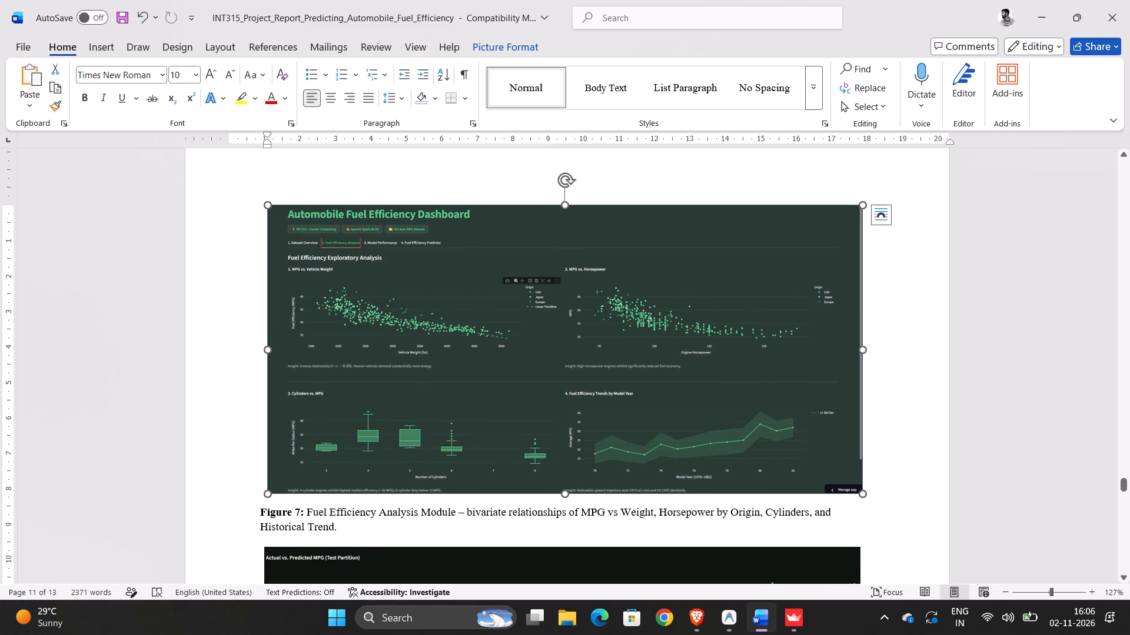
Remove the Figure 7 picture's indent and align it near its caption's left edge with eleven leading spaces.
left_click(261, 223)
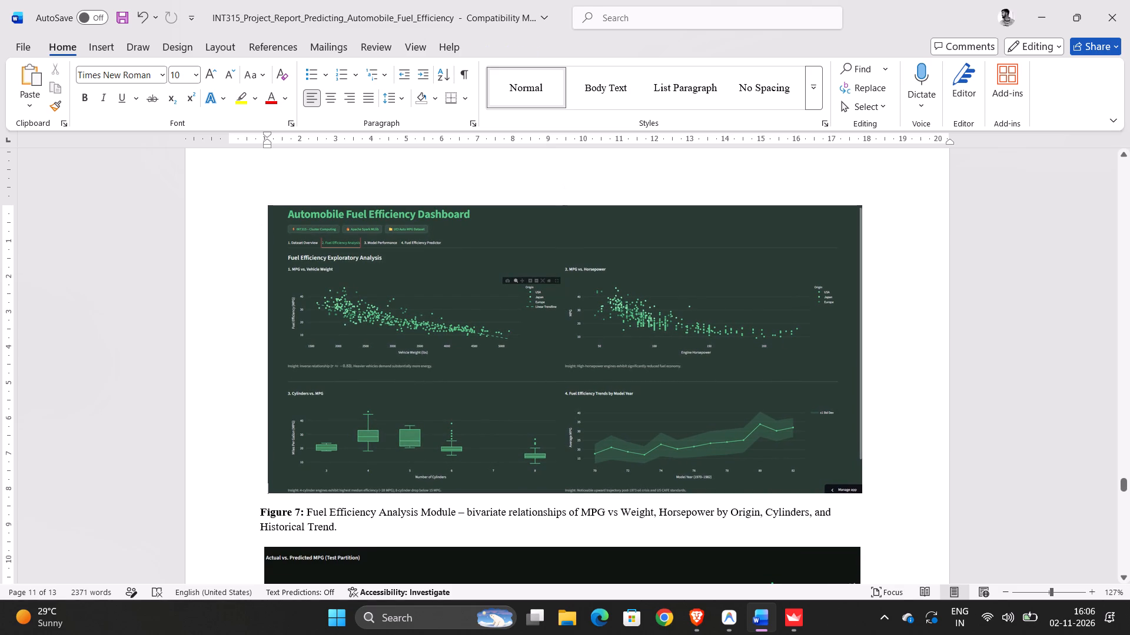
key("BackSpace")
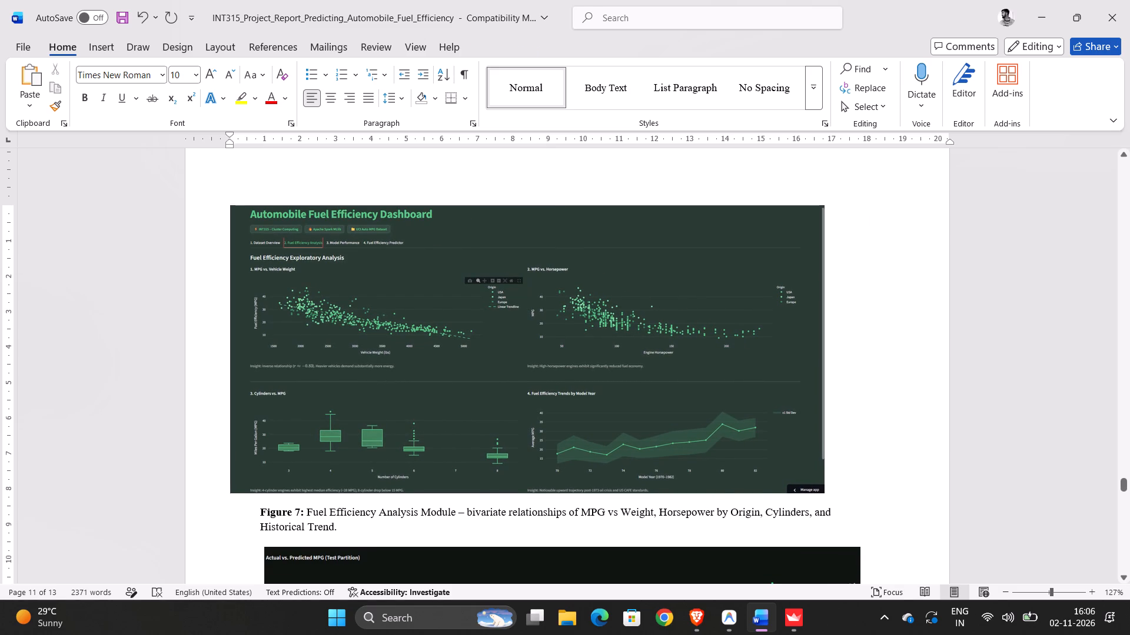
key("space")
key("space")
key("space")
key("space")
key("space")
key("space")
key("space")
key("space")
key("space")
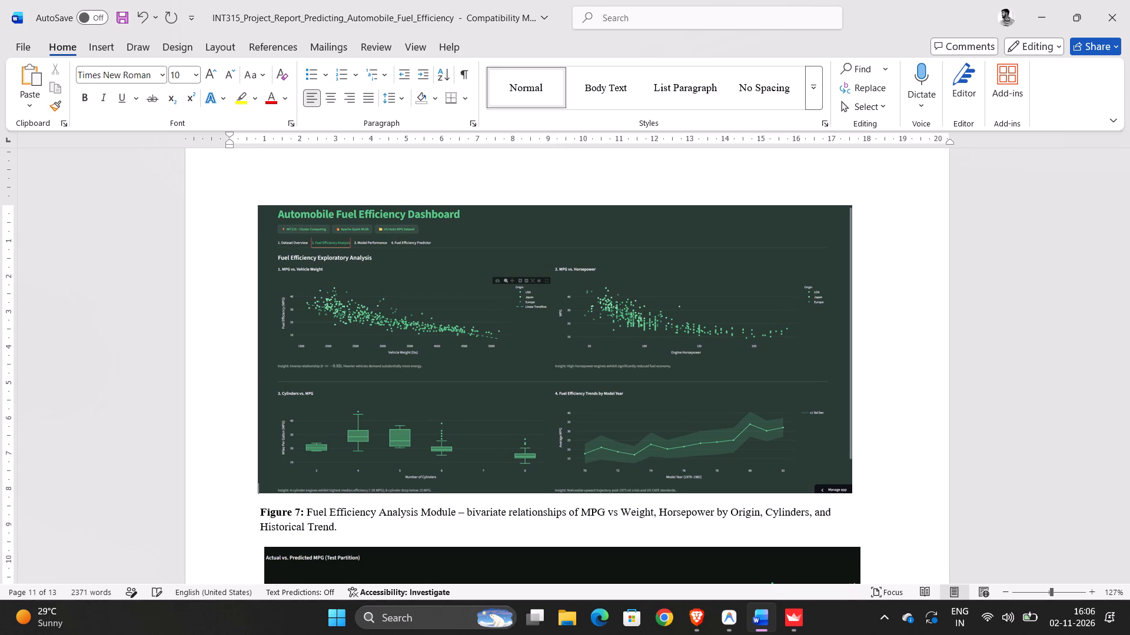
key("space")
key("space")
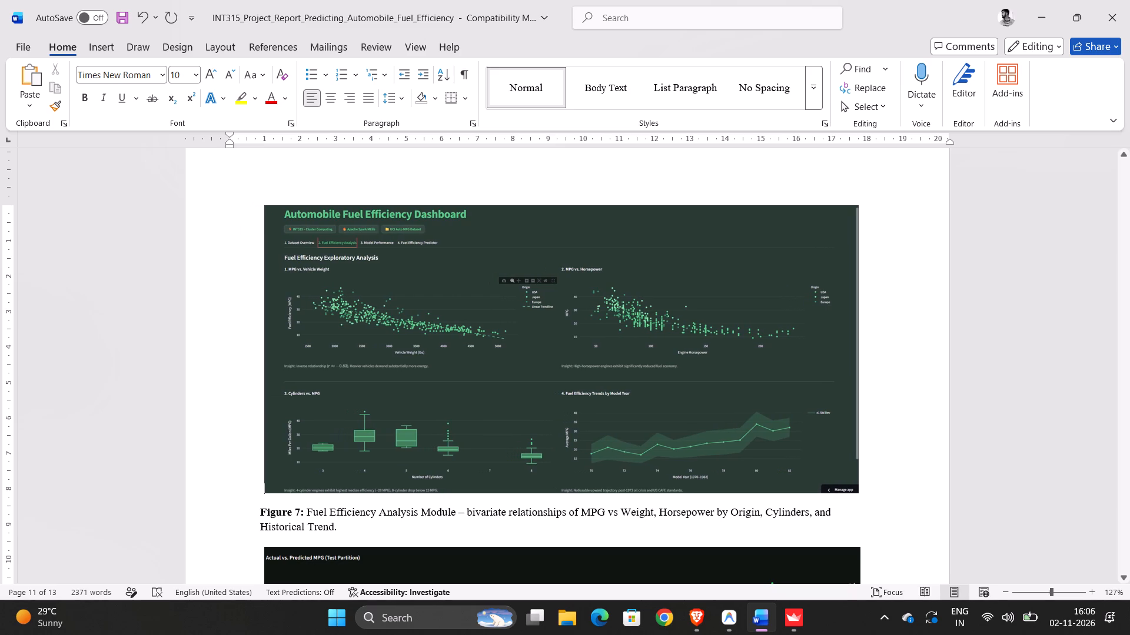
left_click(1079, 366)
scroll(1079, 366, "up", 2)
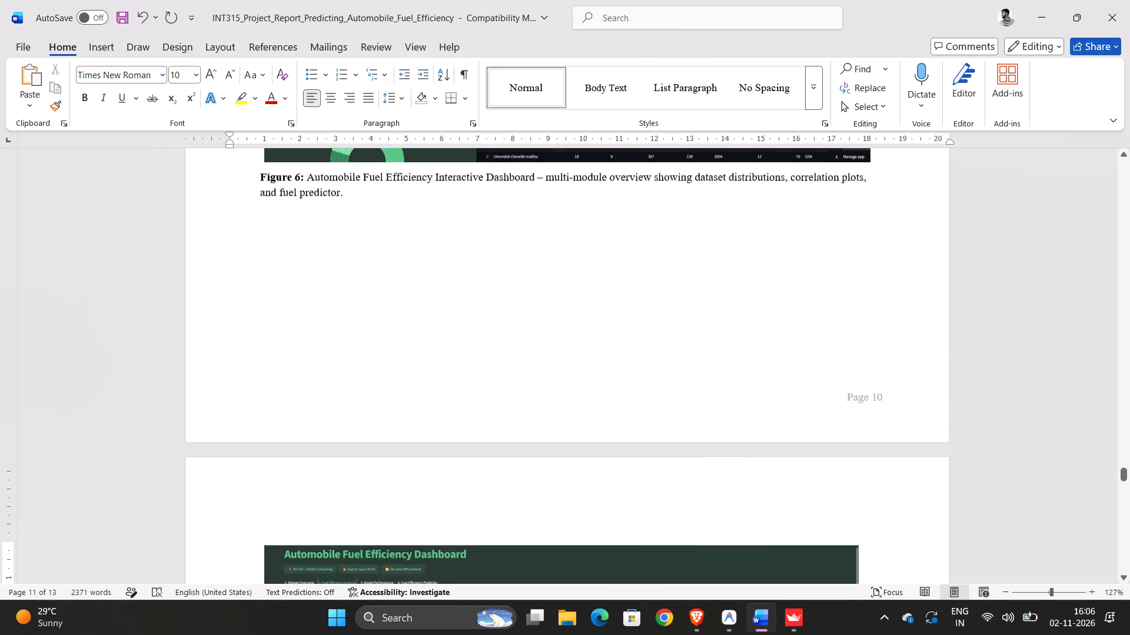
Add two line breaks before the Figure 6 picture and nine leading spaces to align it with its caption's left edge.
scroll(1079, 366, "up", 5)
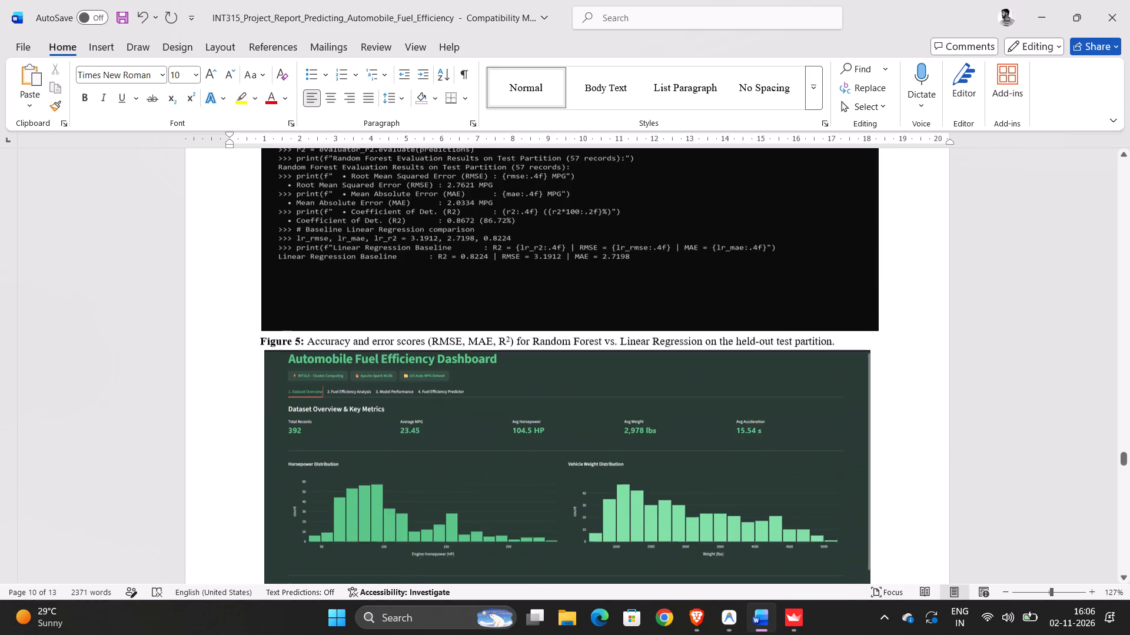
scroll(1079, 366, "up", 2)
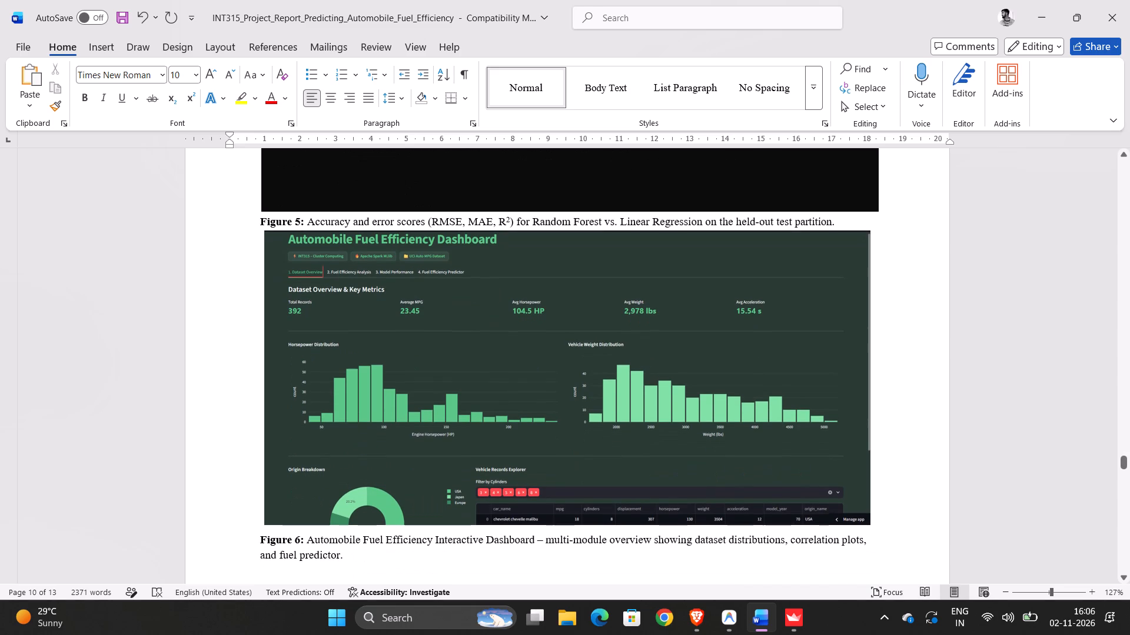
left_click(256, 217)
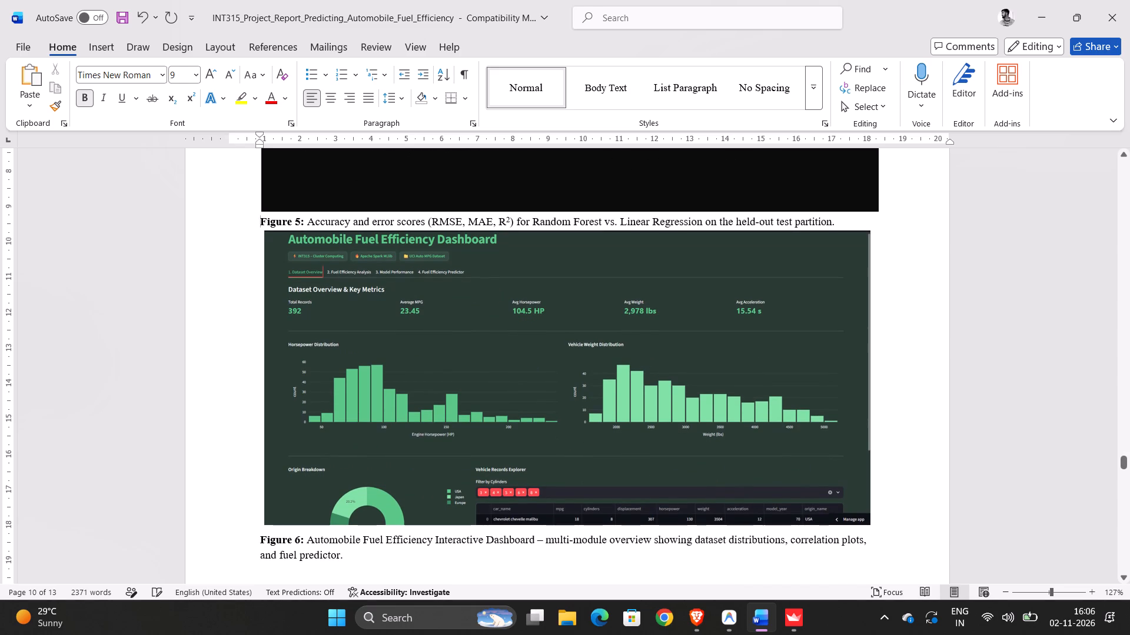
key("Down")
key("shift+Return")
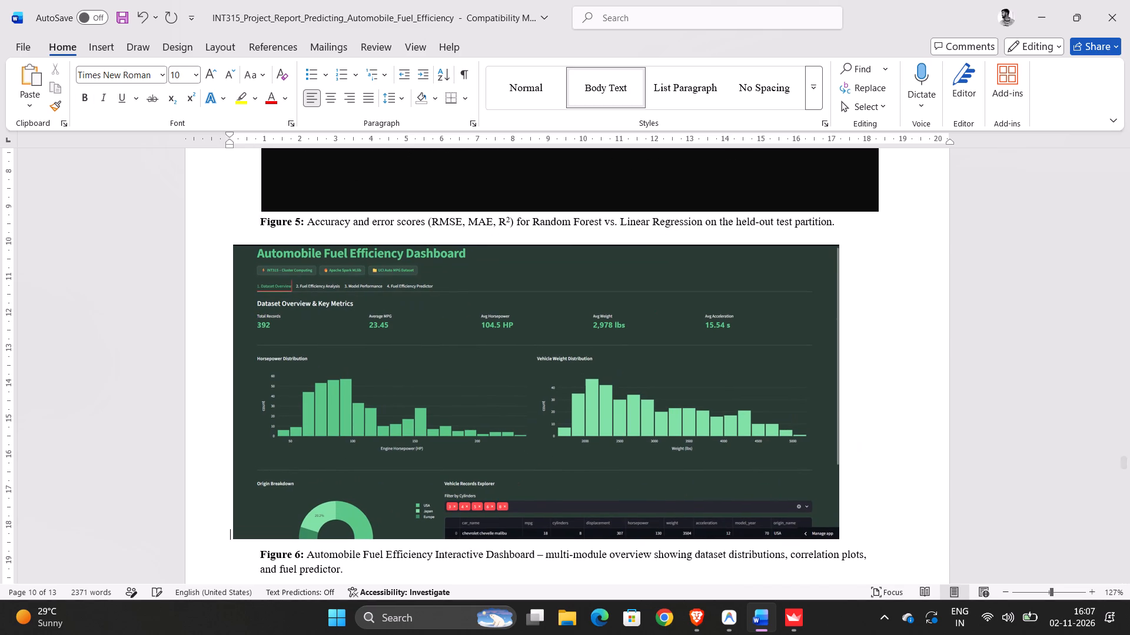
key("shift+Return")
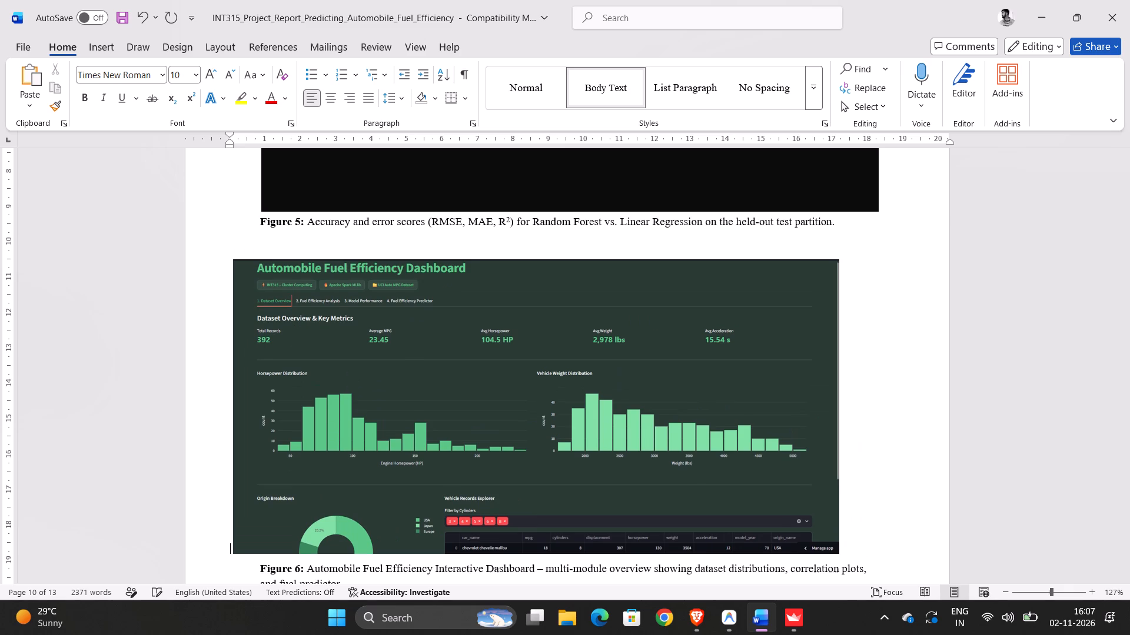
key("space")
key("space")
key("space")
key("space")
key("space")
key("space")
key("space")
key("space")
key("space")
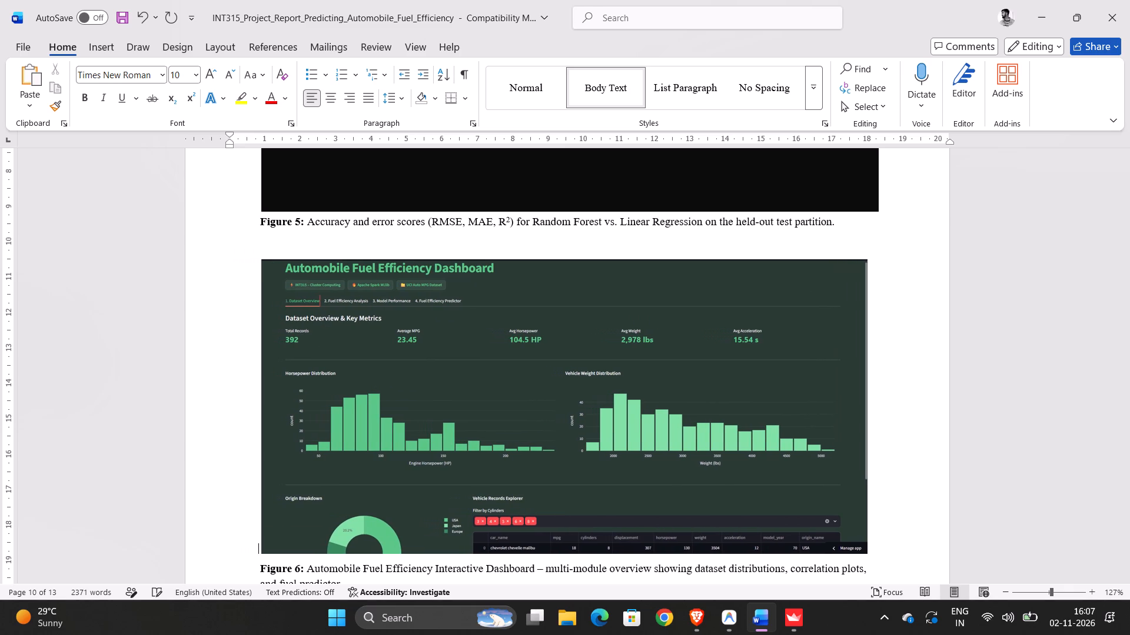
Switch to the Streamlit dashboard and open its Model Performance page.
scroll(256, 217, "down", 4)
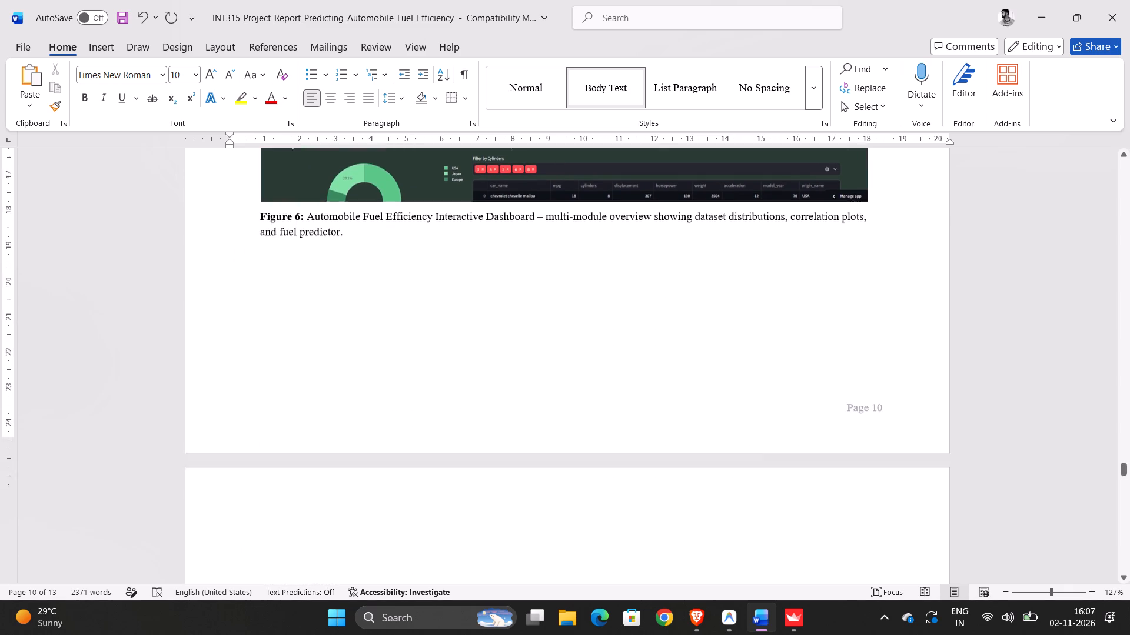
scroll(256, 217, "down", 4)
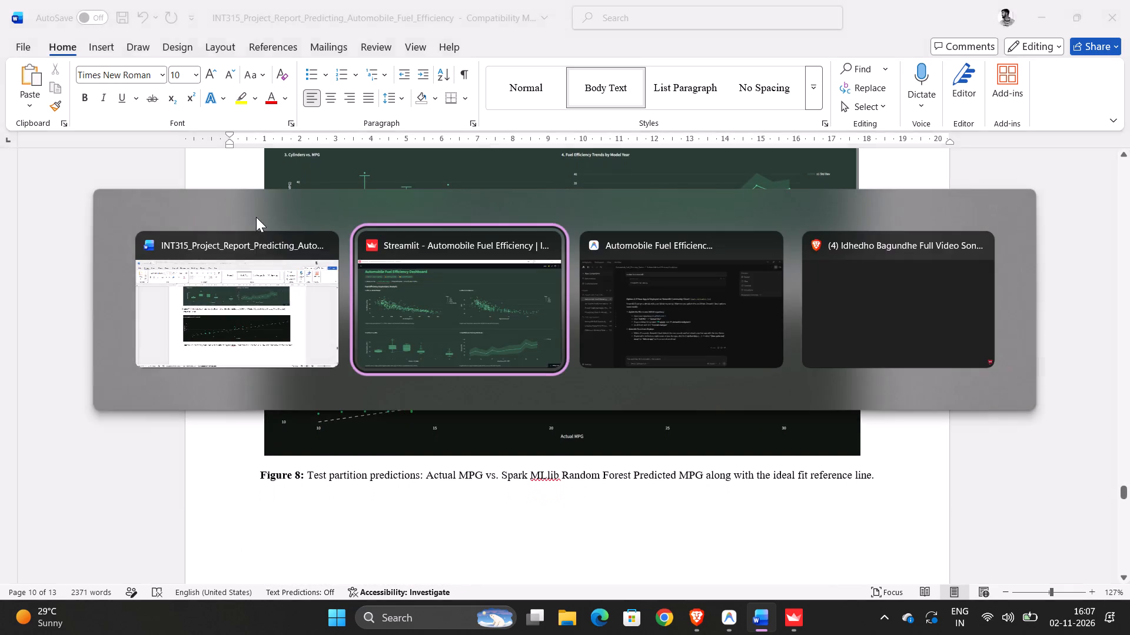
left_click(218, 122)
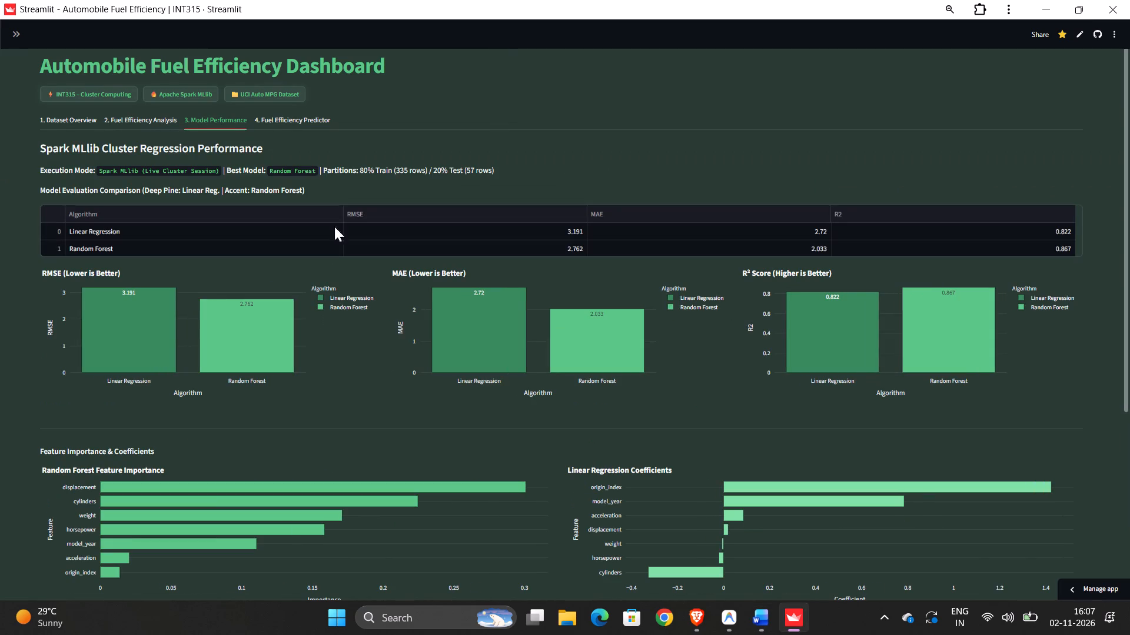
Enlarge the page zoom to 90% and capture a screenshot of the Actual vs. Predicted MPG (Test Partition) section.
scroll(463, 455, "down", 2)
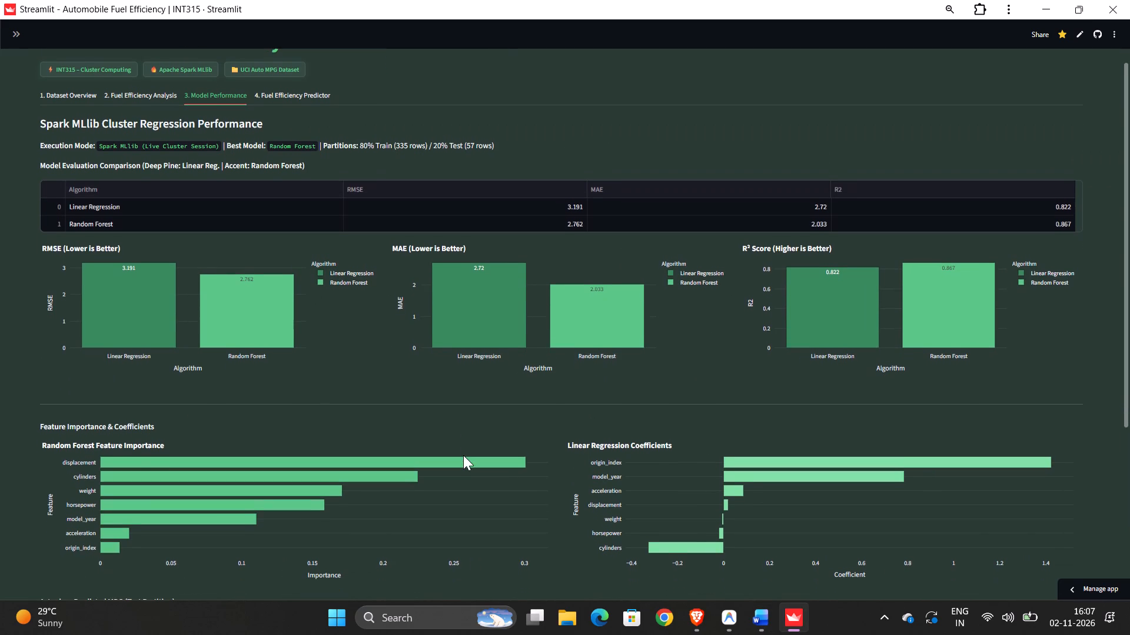
scroll(463, 455, "down", 4)
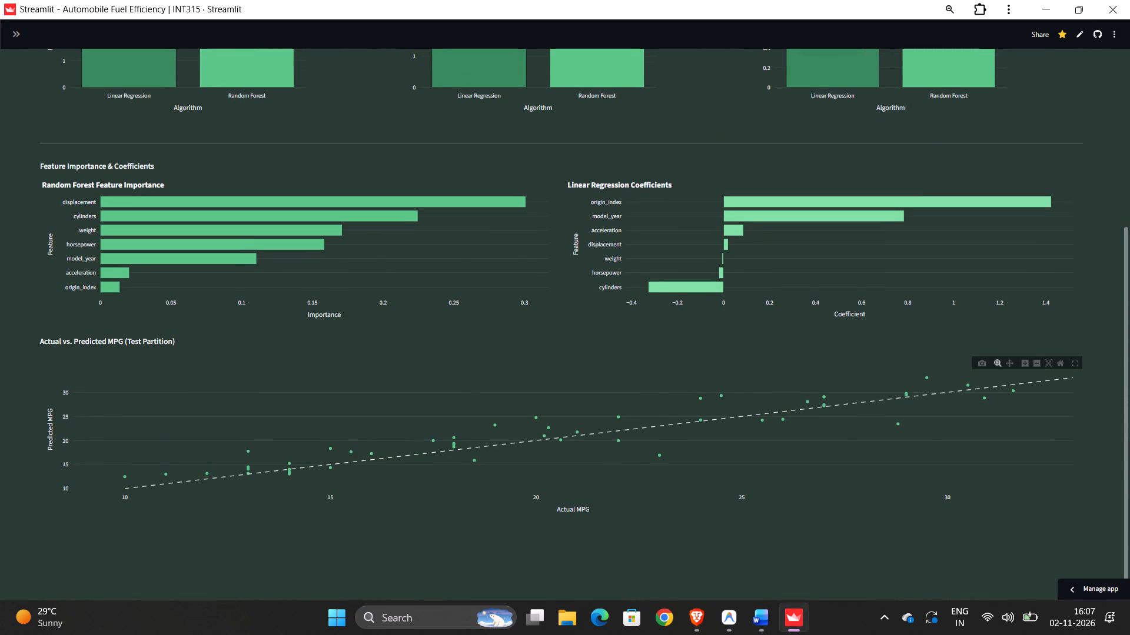
scroll(463, 455, "down", 1)
key("ctrl+equal")
key("ctrl+equal")
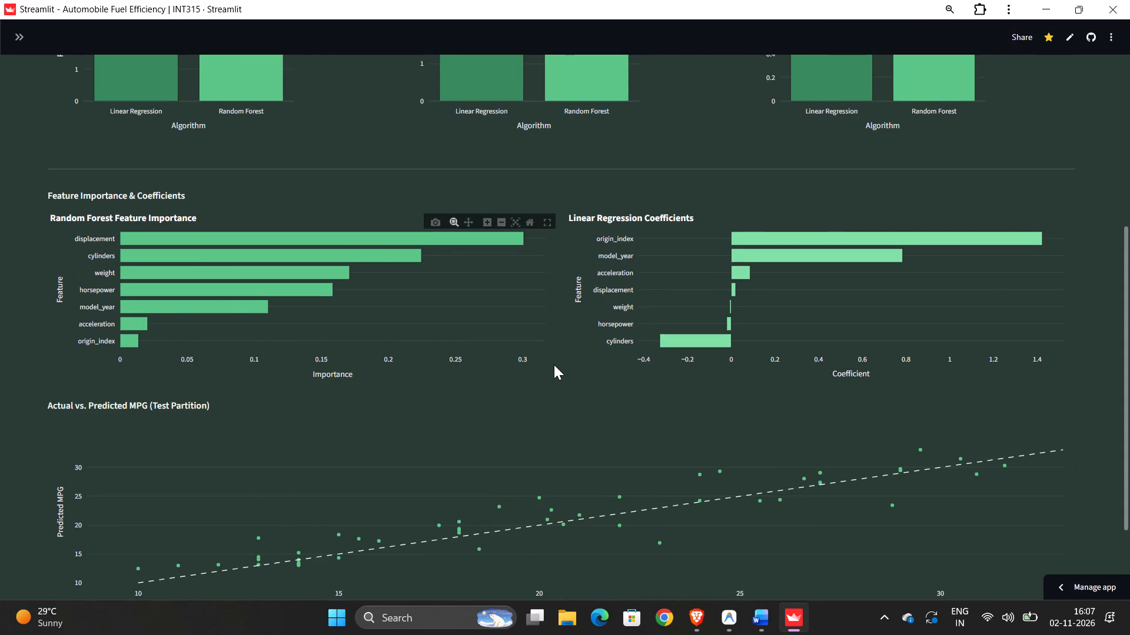
key("ctrl+equal")
scroll(554, 365, "down", 5)
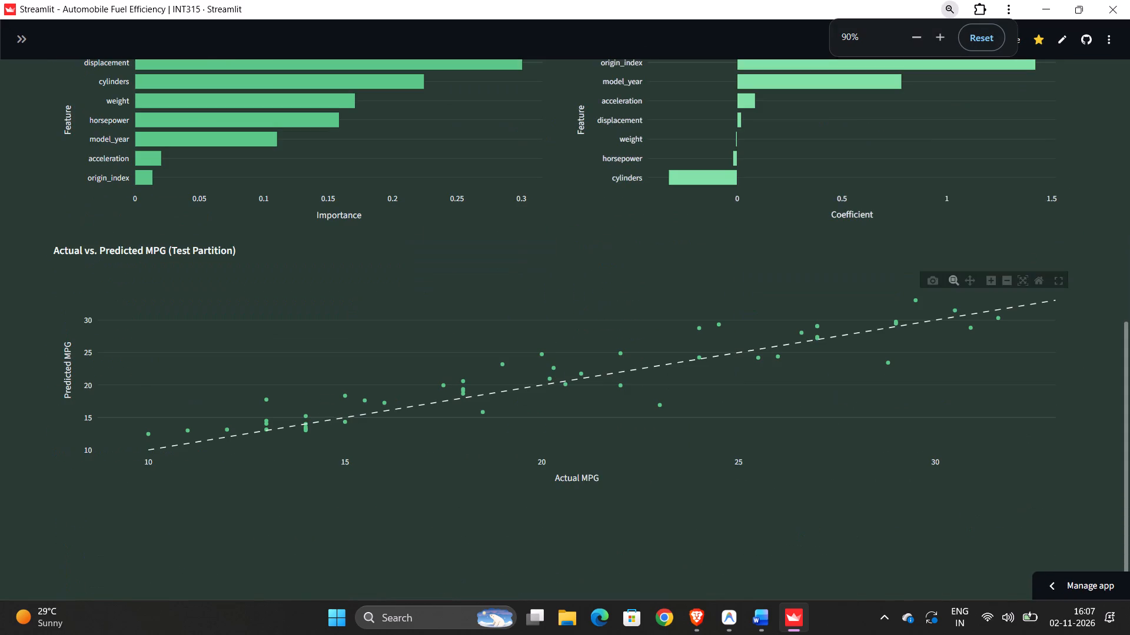
scroll(554, 365, "down", 1)
scroll(554, 365, "up", 1)
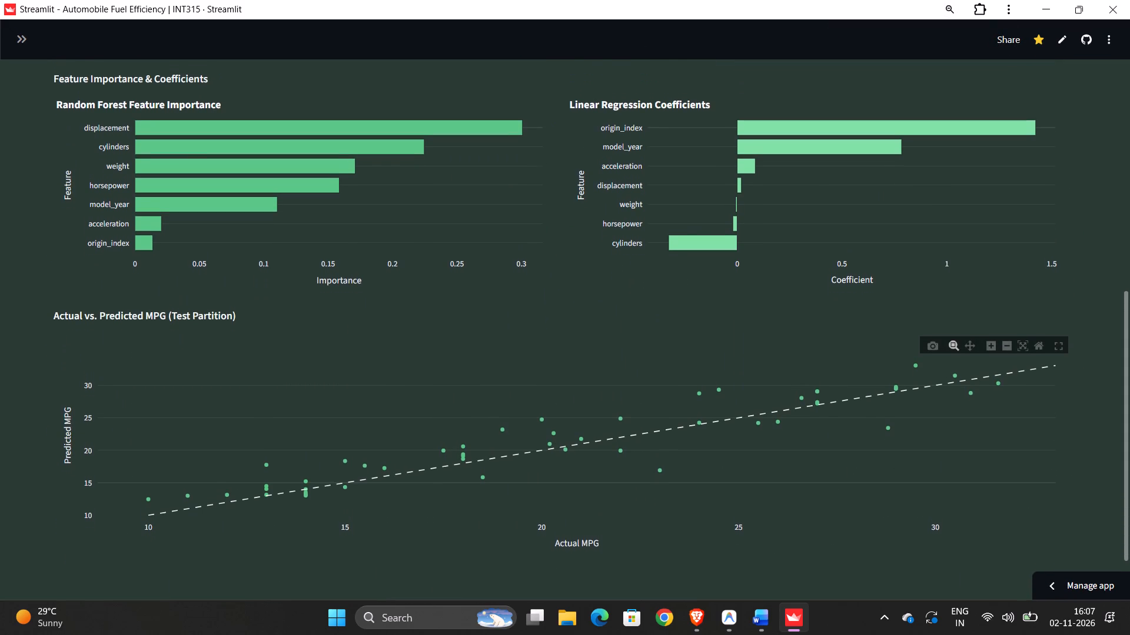
scroll(554, 365, "up", 2)
scroll(554, 365, "down", 1)
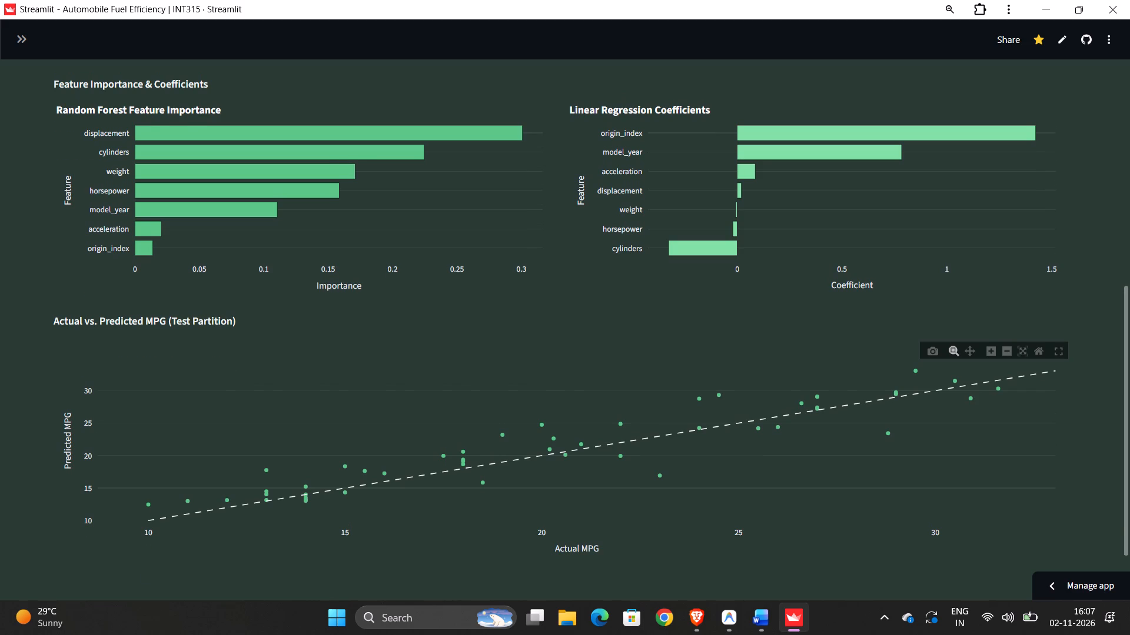
scroll(554, 365, "down", 1)
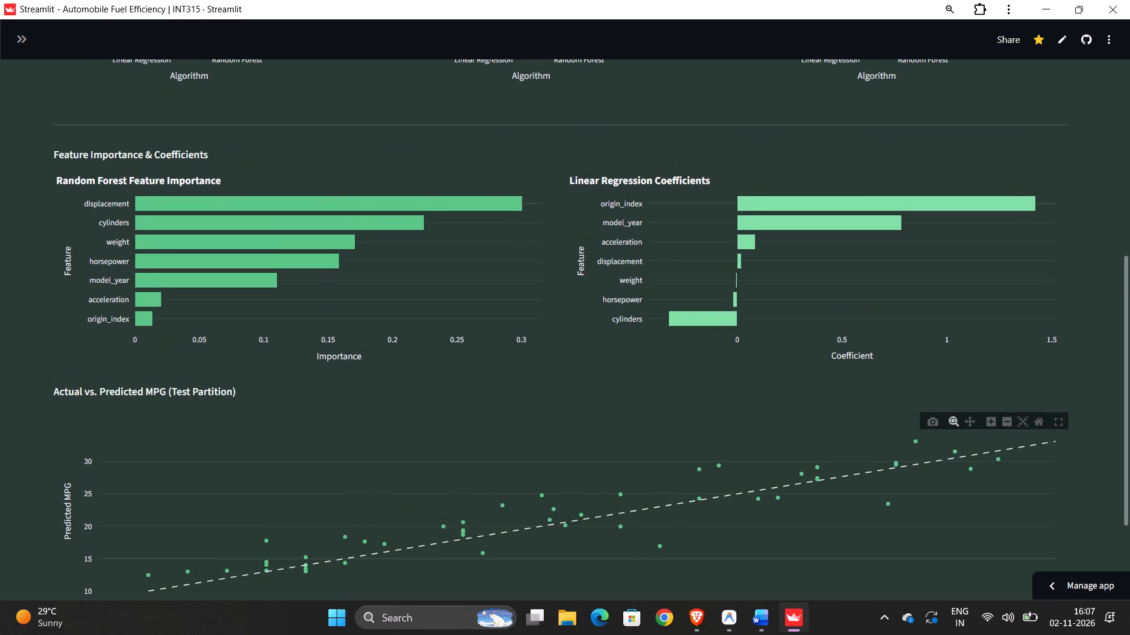
scroll(554, 365, "down", 2)
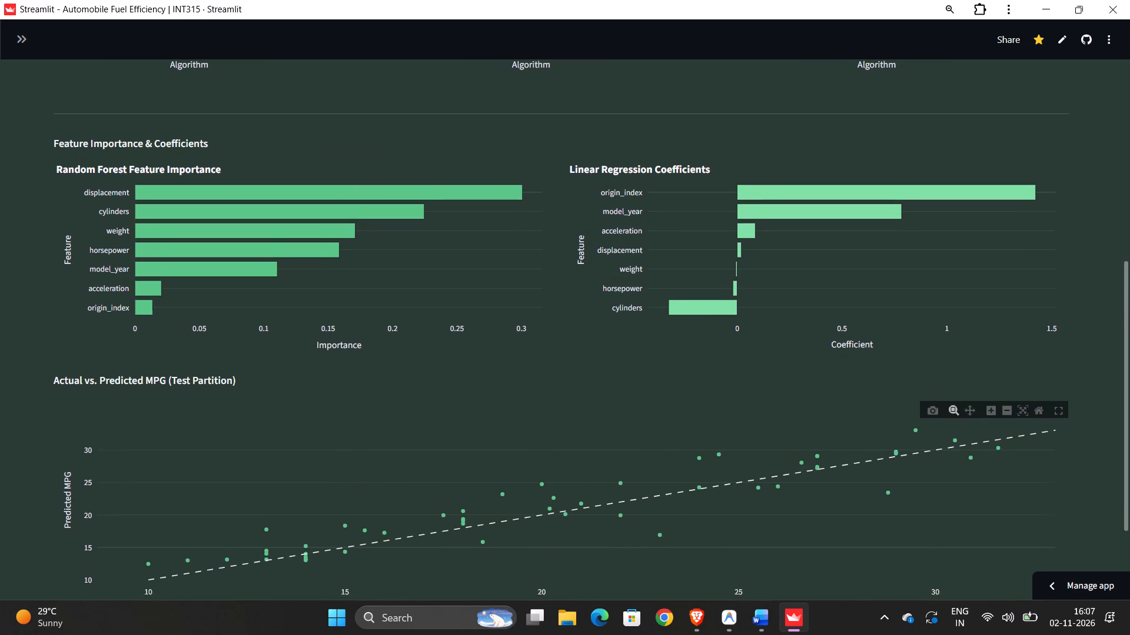
scroll(554, 365, "down", 1)
key("Print")
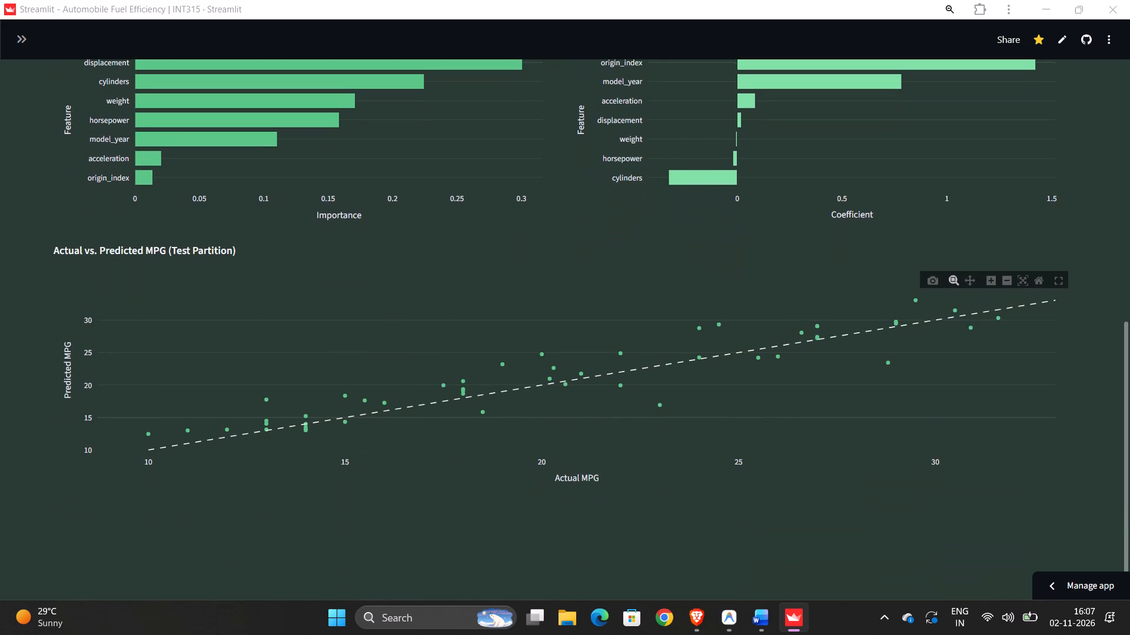
left_click_drag(42, 232, 653, 597)
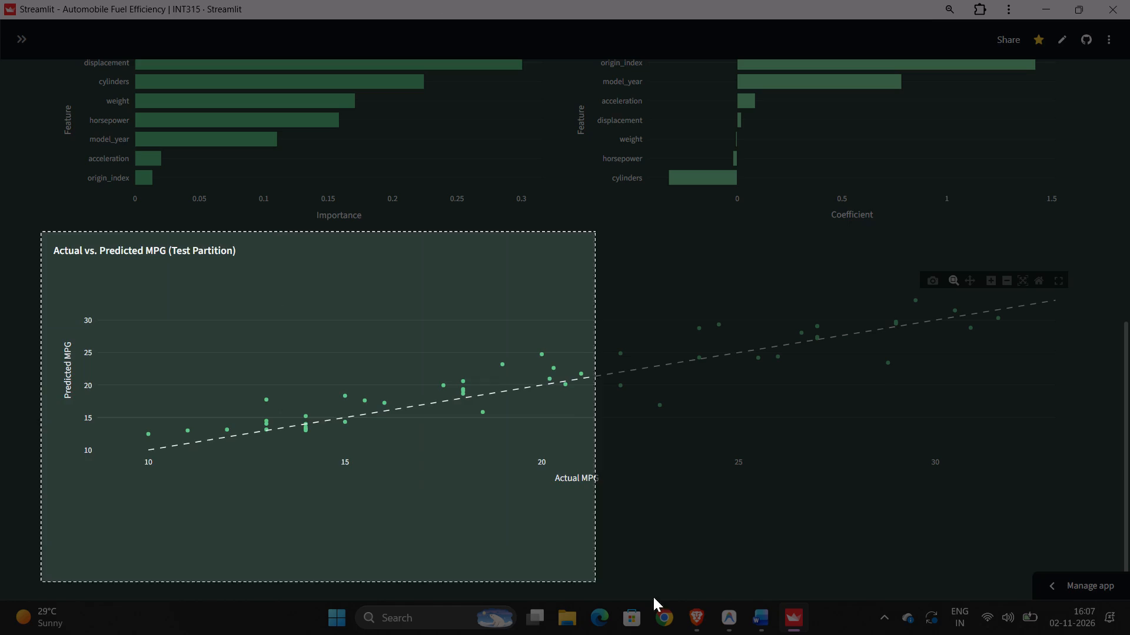
left_click_drag(653, 597, 1081, 504)
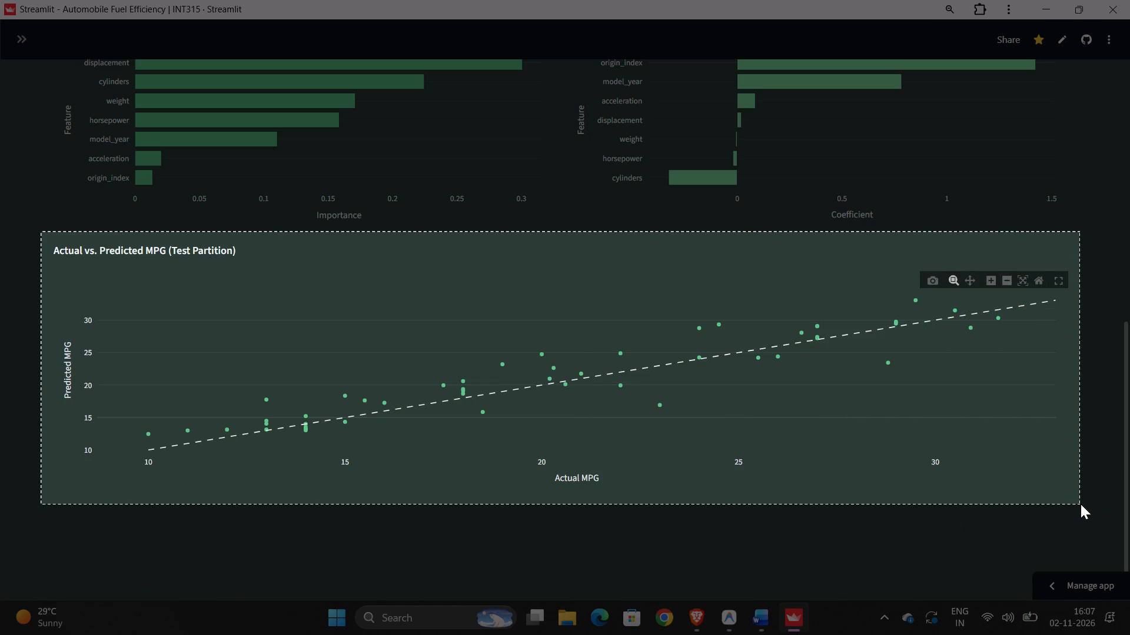
left_click_drag(1081, 504, 1075, 487)
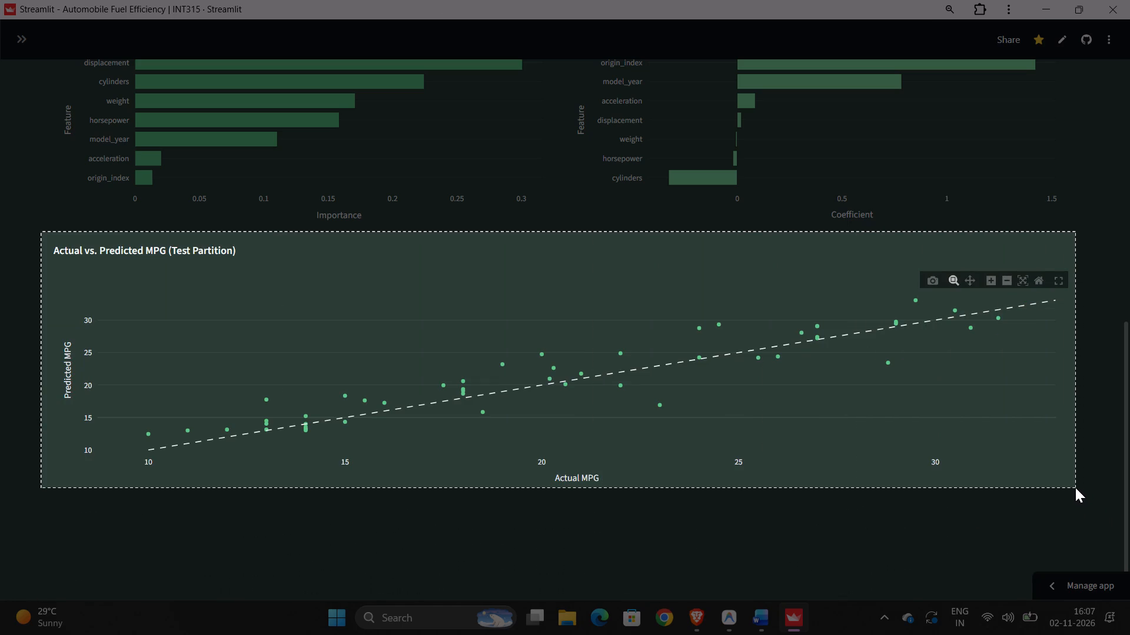
left_click_drag(1075, 487, 1078, 490)
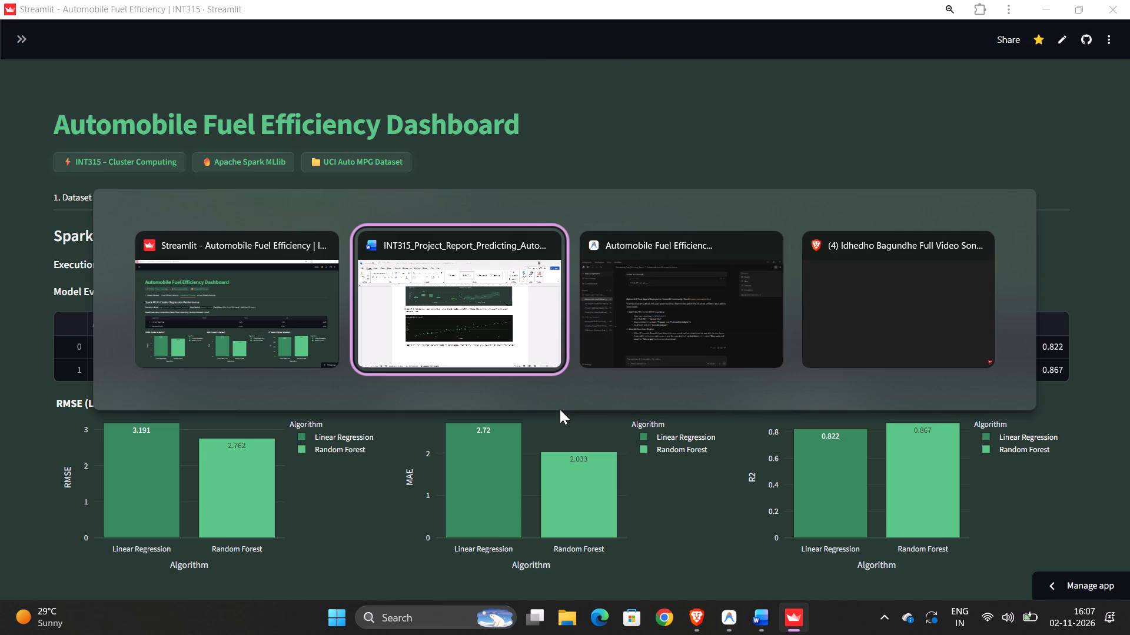
In the Word report, replace the old dark picture above the Figure 8 caption with the new Actual vs. Predicted MPG screenshot.
left_click(364, 370)
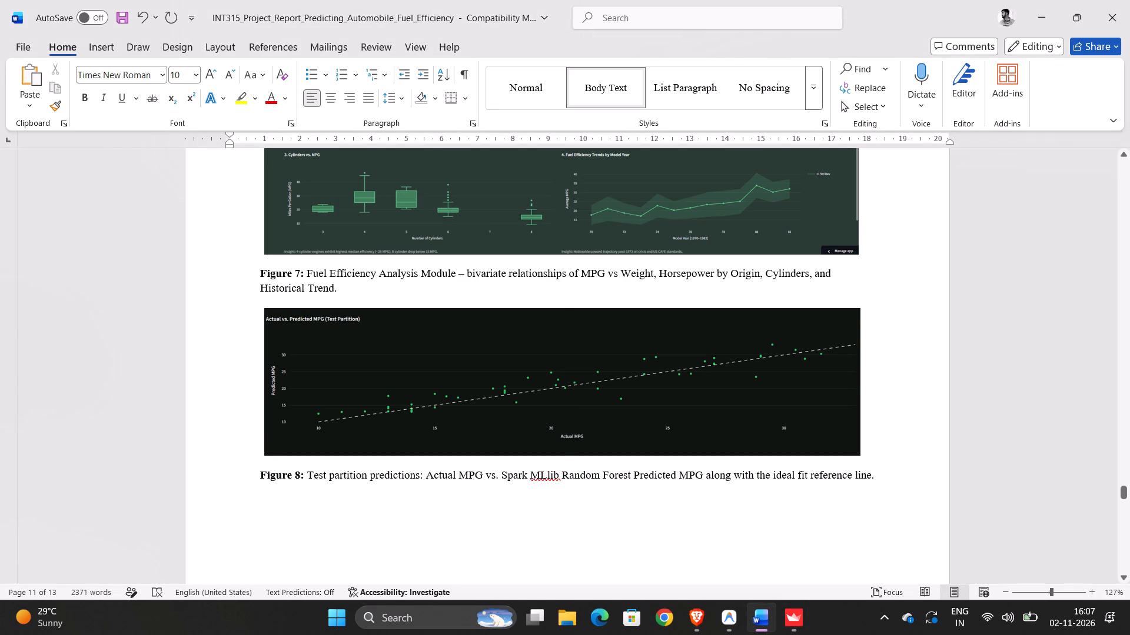
key("Delete")
key("ctrl+v")
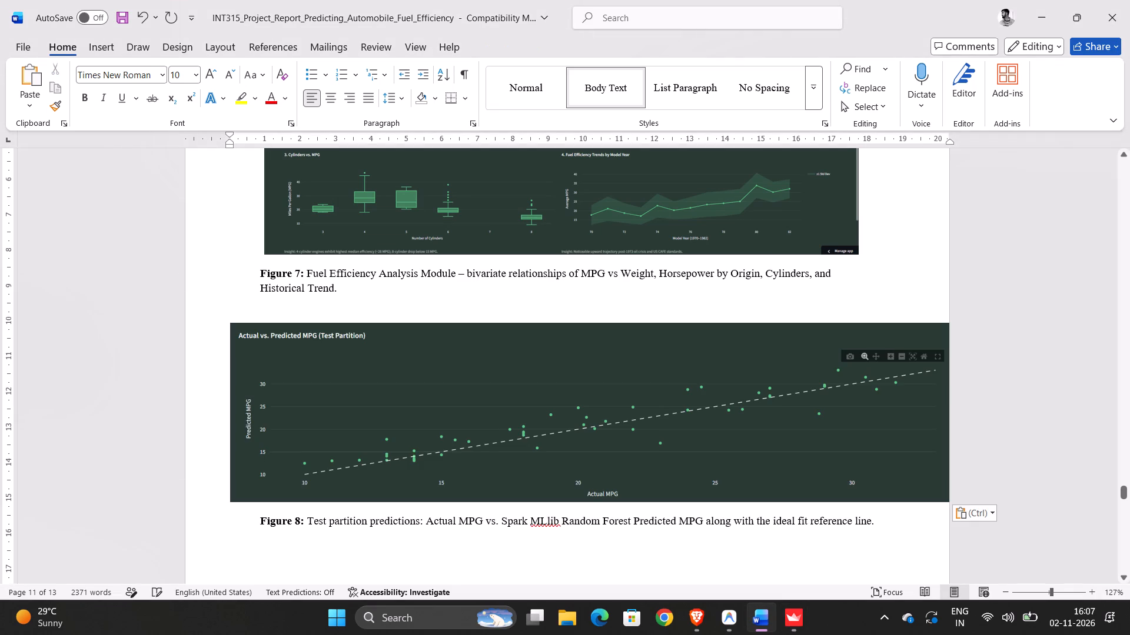
Shrink the Figure 8 picture to about 17 cm wide so it lines up with its caption and fits the margins.
left_click(364, 370)
left_click_drag(230, 320, 357, 407)
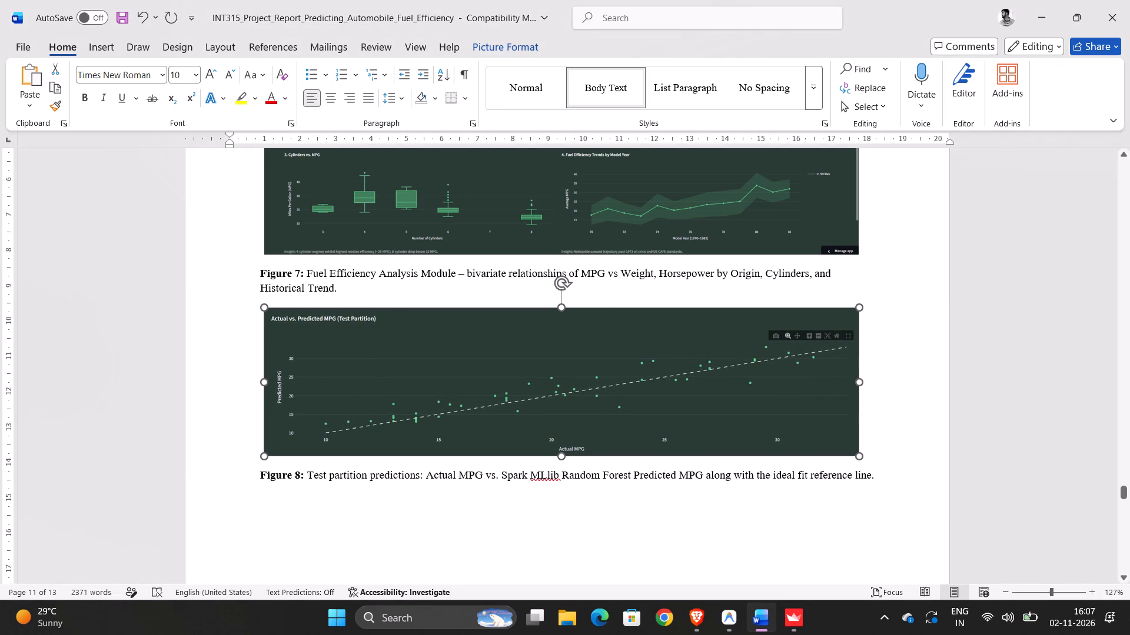
left_click_drag(357, 407, 353, 400)
left_click(372, 539)
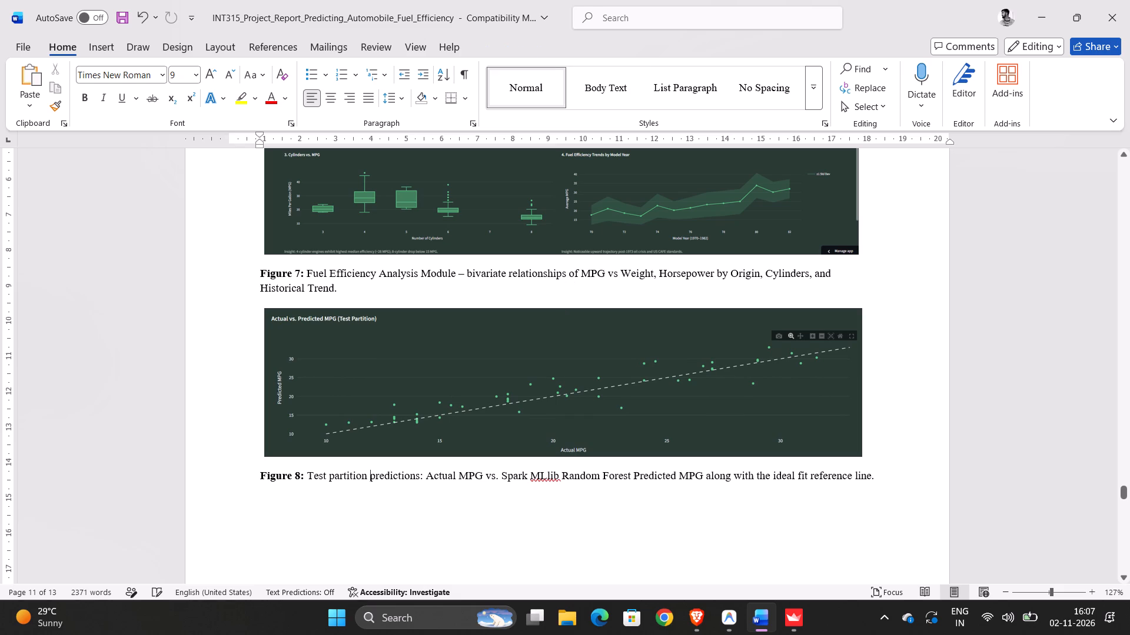
Save the report.
key("ctrl+s")
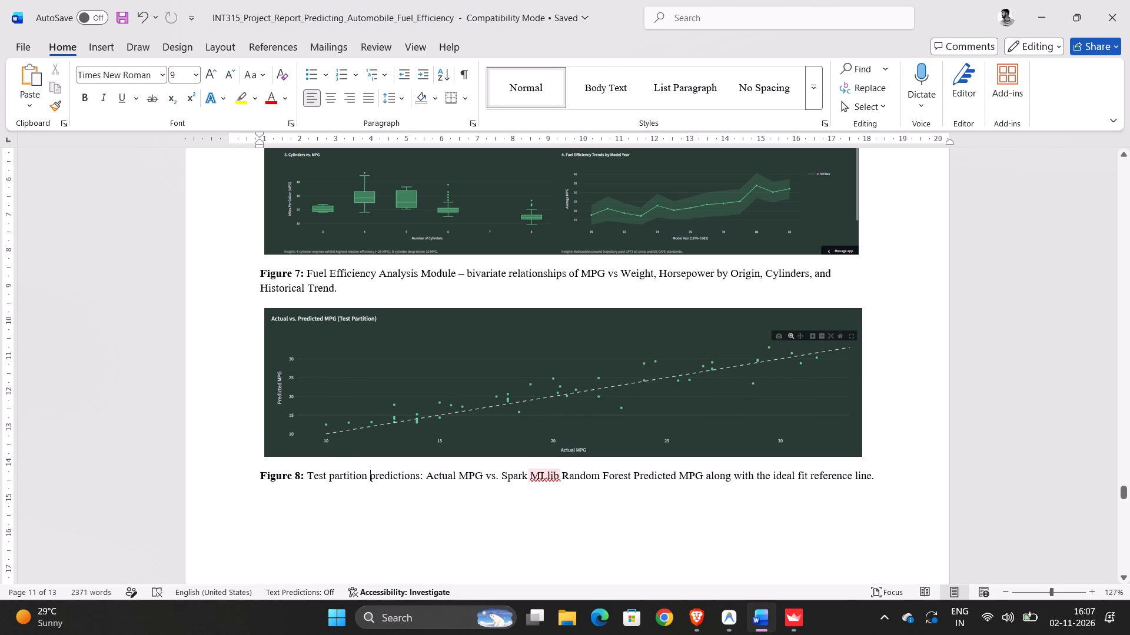
Review the report's pages, from the Result Analysis section to the cover page and the code listings.
scroll(714, 498, "down", 4)
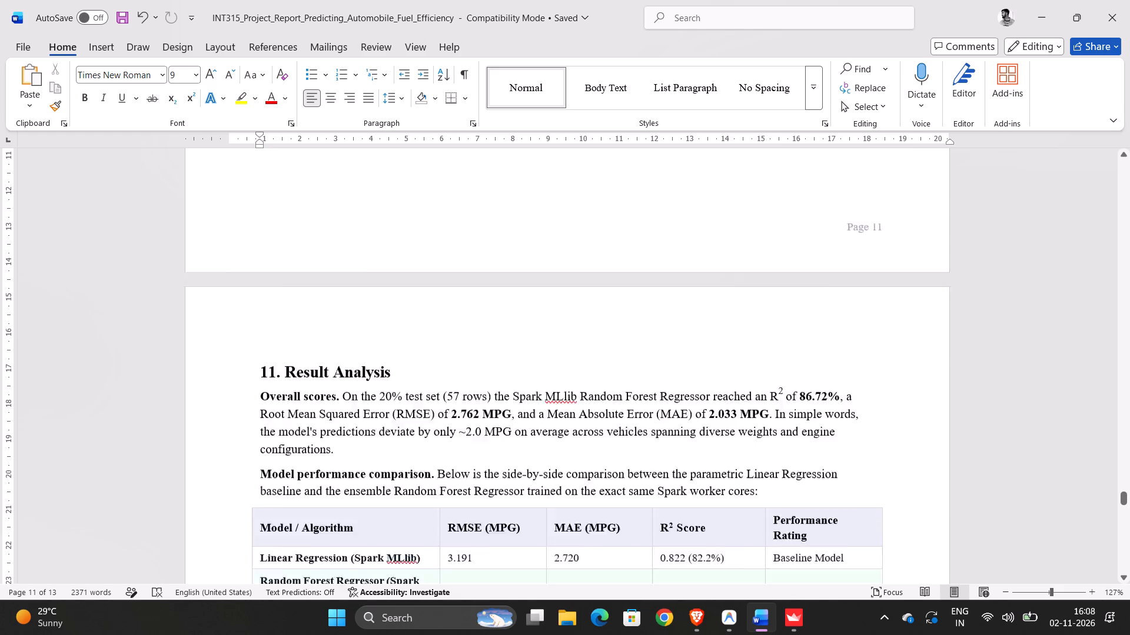
scroll(714, 498, "down", 13)
scroll(714, 498, "up", 20)
scroll(714, 498, "up", 3)
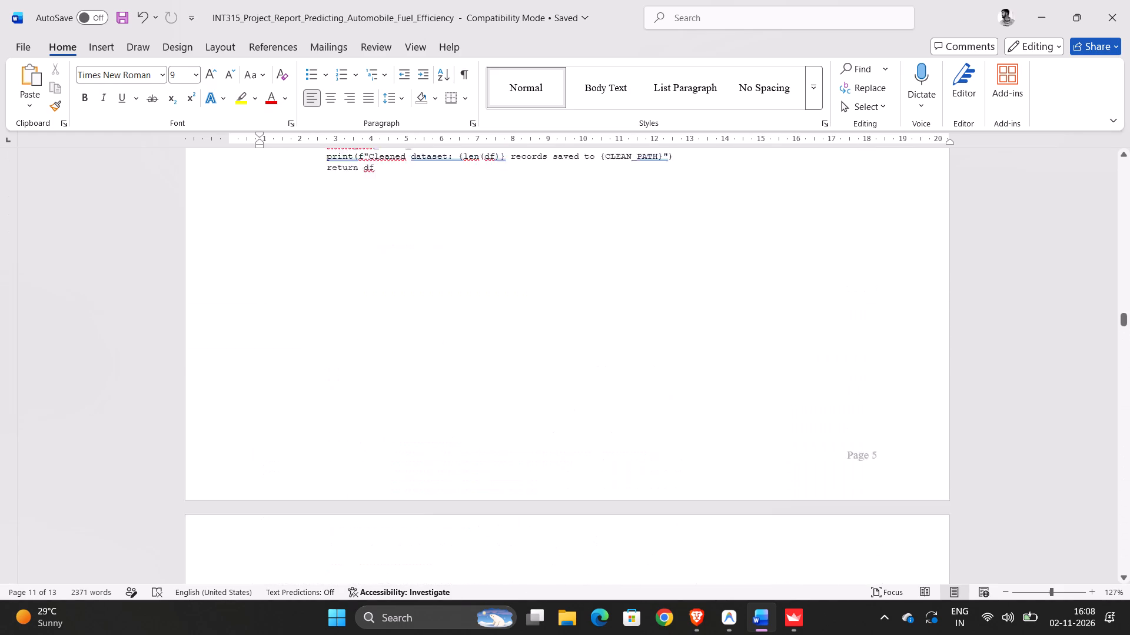
scroll(714, 498, "up", 8)
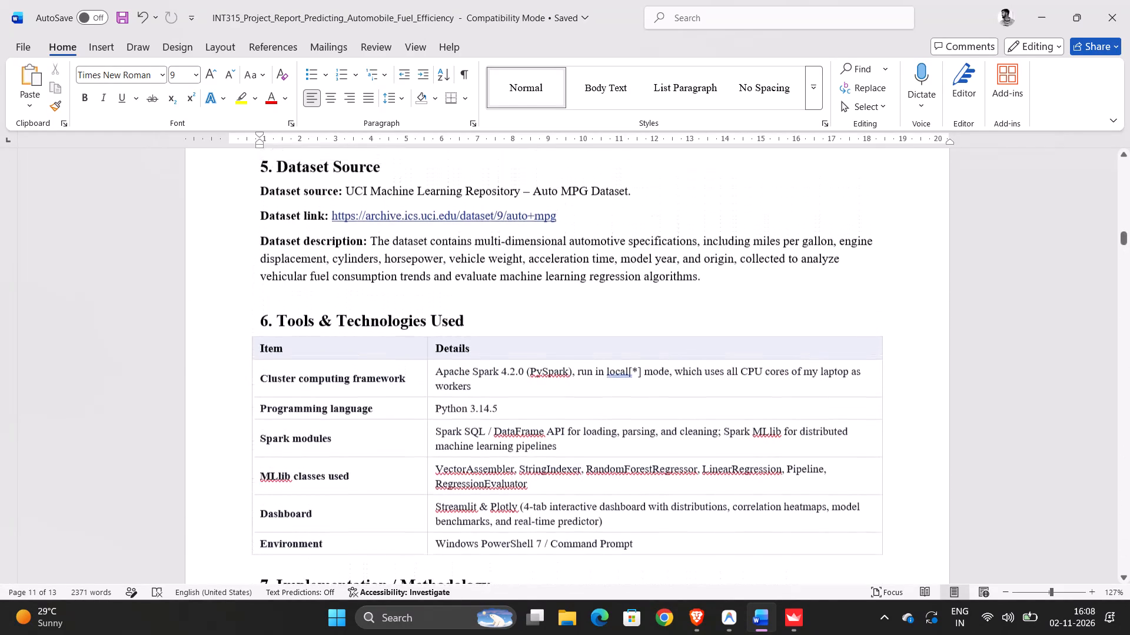
scroll(714, 498, "up", 13)
scroll(714, 498, "down", 1)
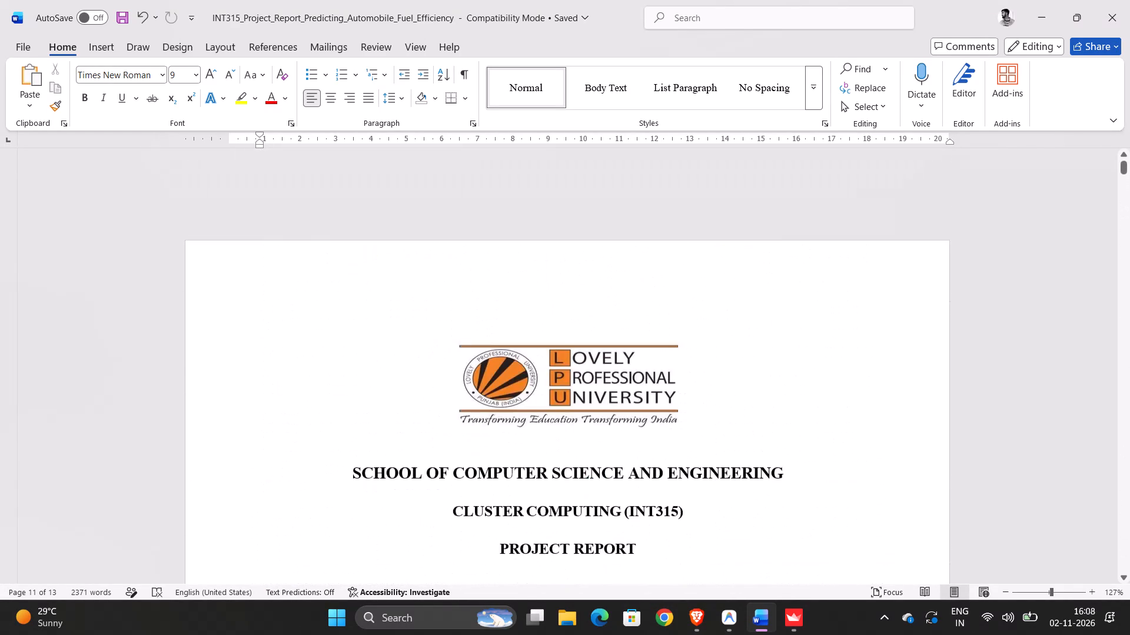
scroll(714, 498, "down", 12)
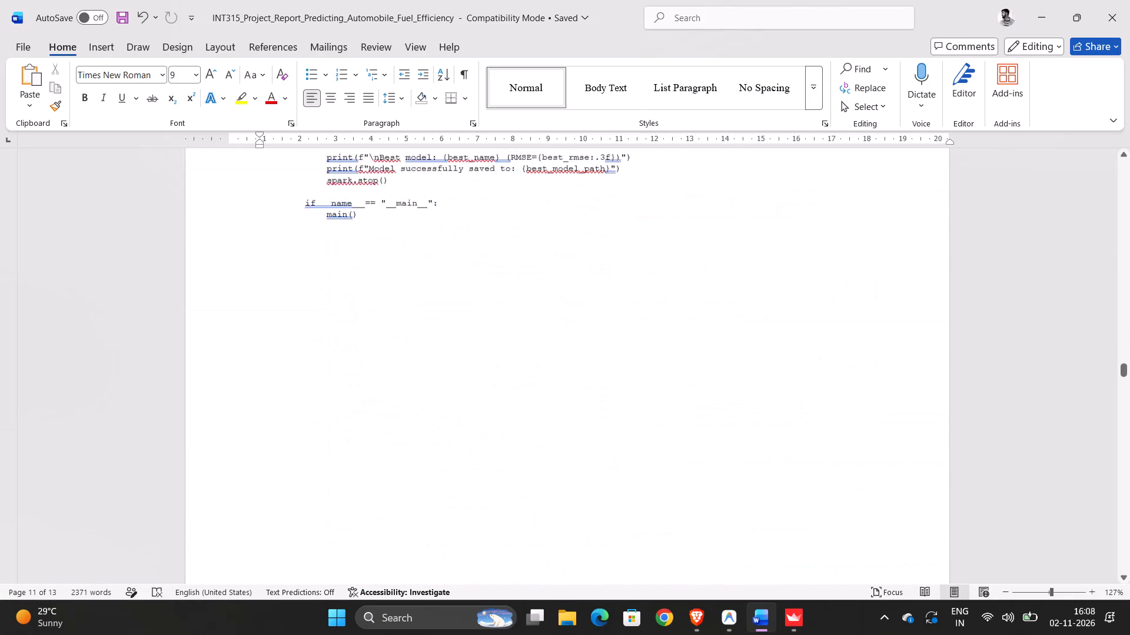
scroll(714, 498, "up", 12)
scroll(714, 498, "right", 1)
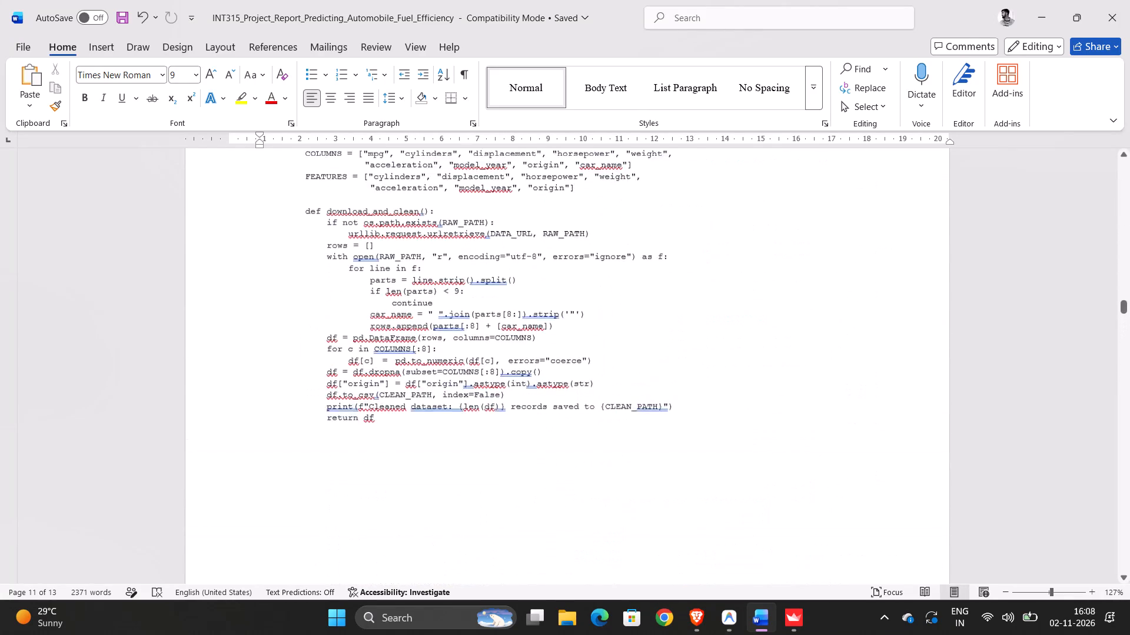
Review the report's Complete Code section, from the imports and data cleaning through the main function to the first output figures.
scroll(714, 498, "right", 1)
left_click(530, 423)
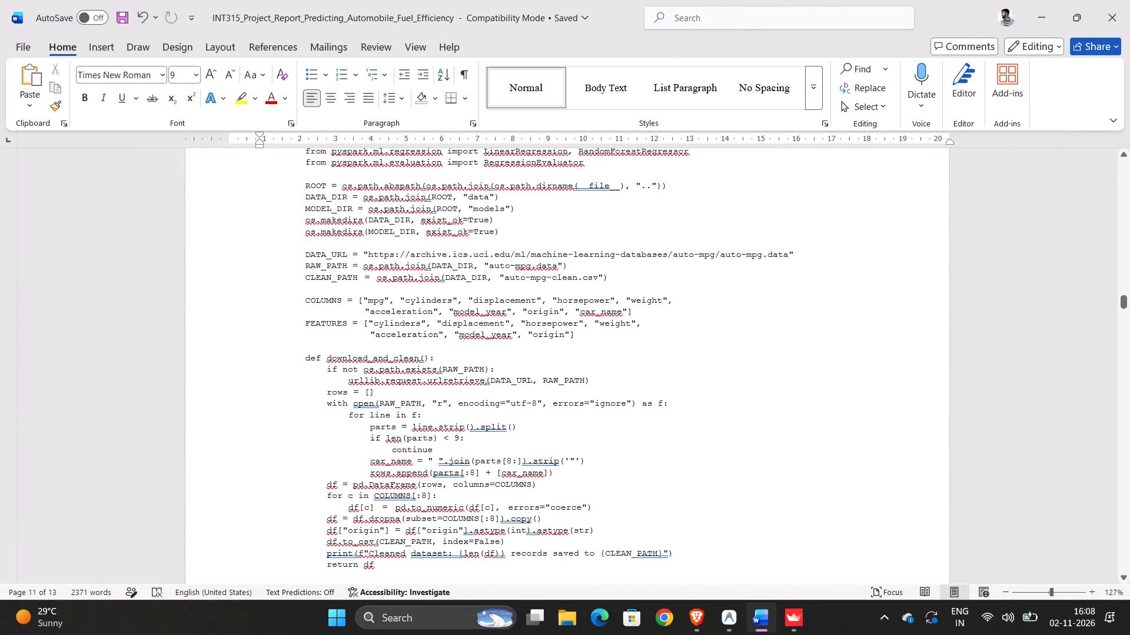
scroll(458, 353, "up", 2)
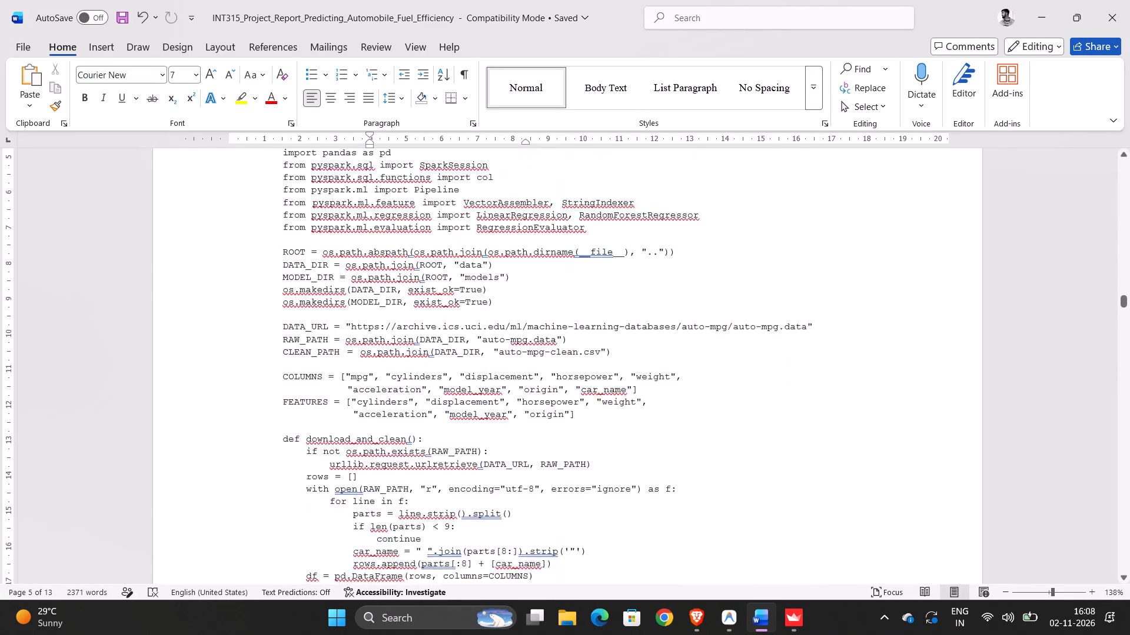
scroll(458, 353, "up", 2)
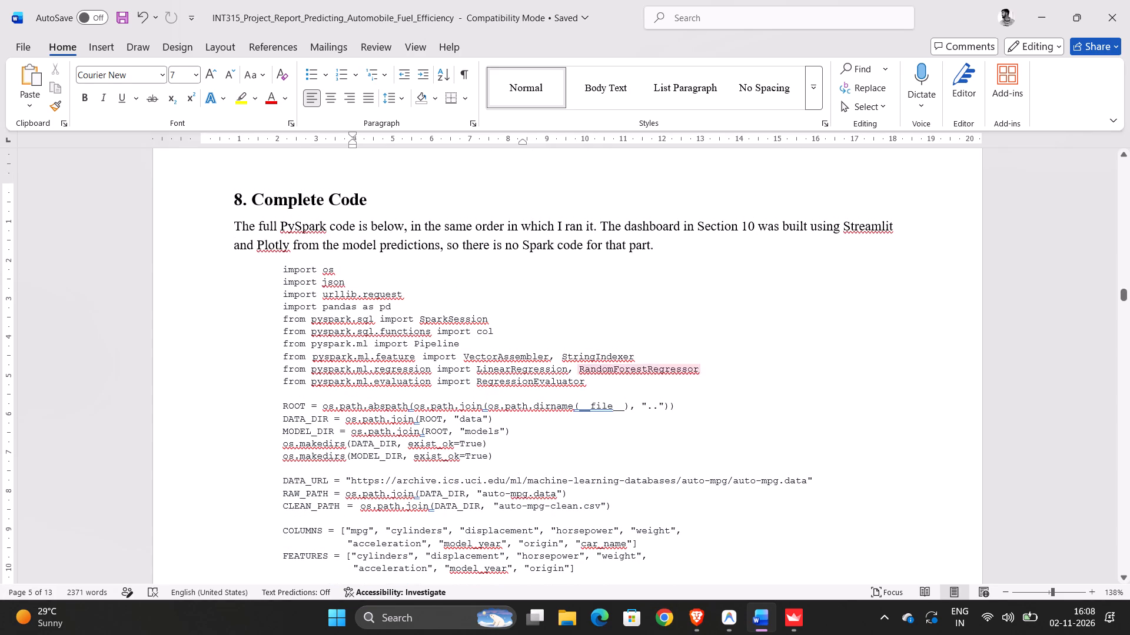
scroll(601, 375, "down", 2)
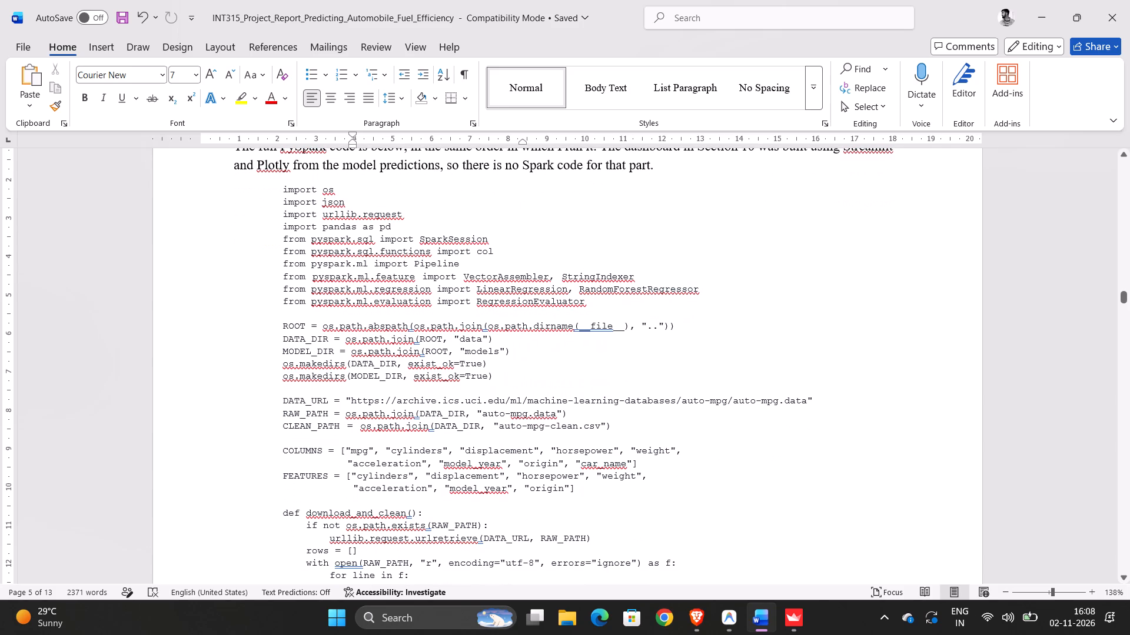
scroll(601, 375, "down", 3)
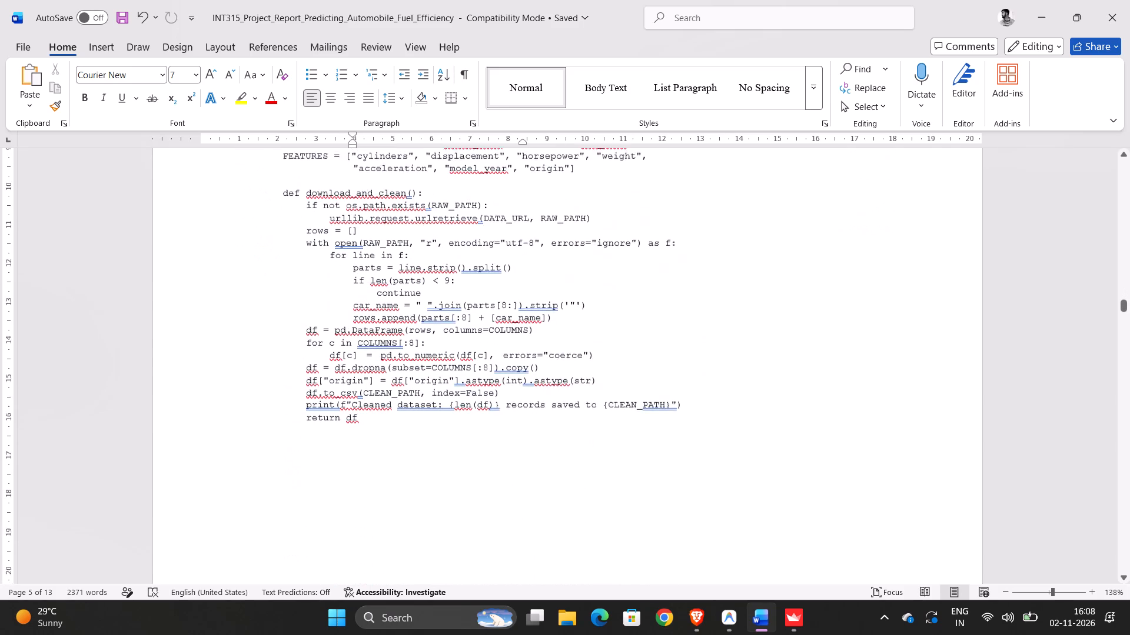
scroll(601, 375, "up", 1)
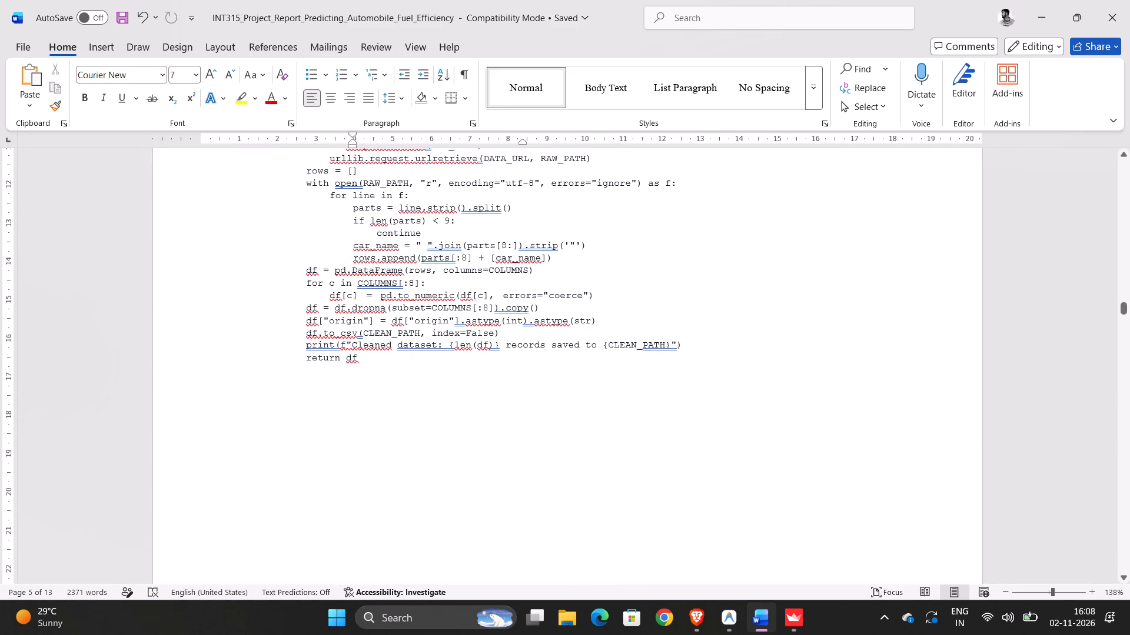
scroll(601, 375, "down", 5)
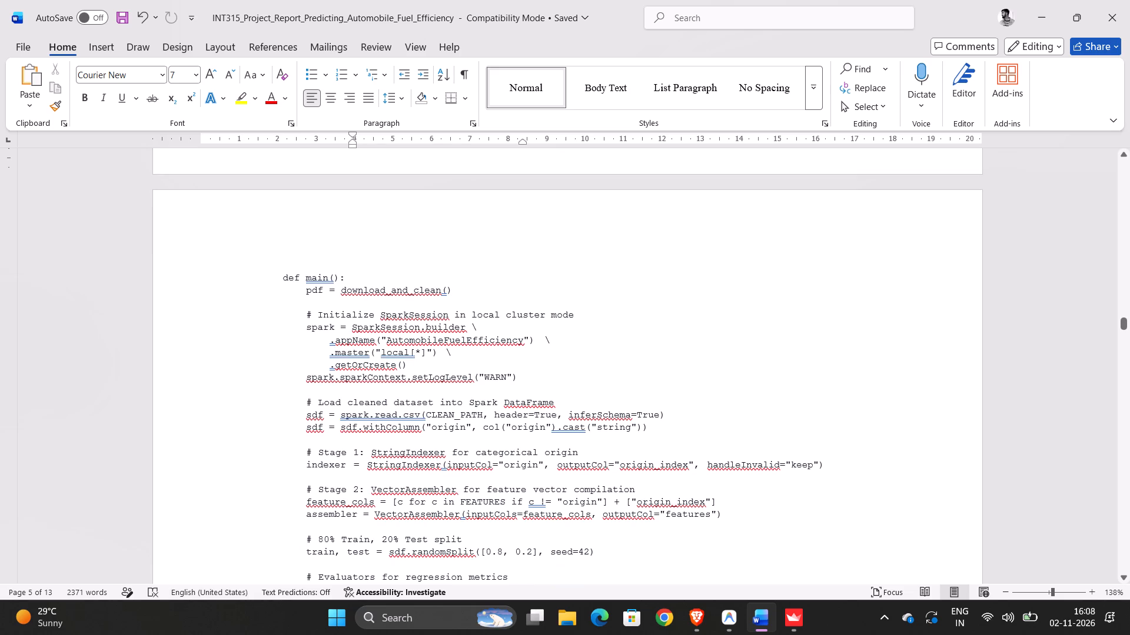
scroll(601, 375, "down", 3)
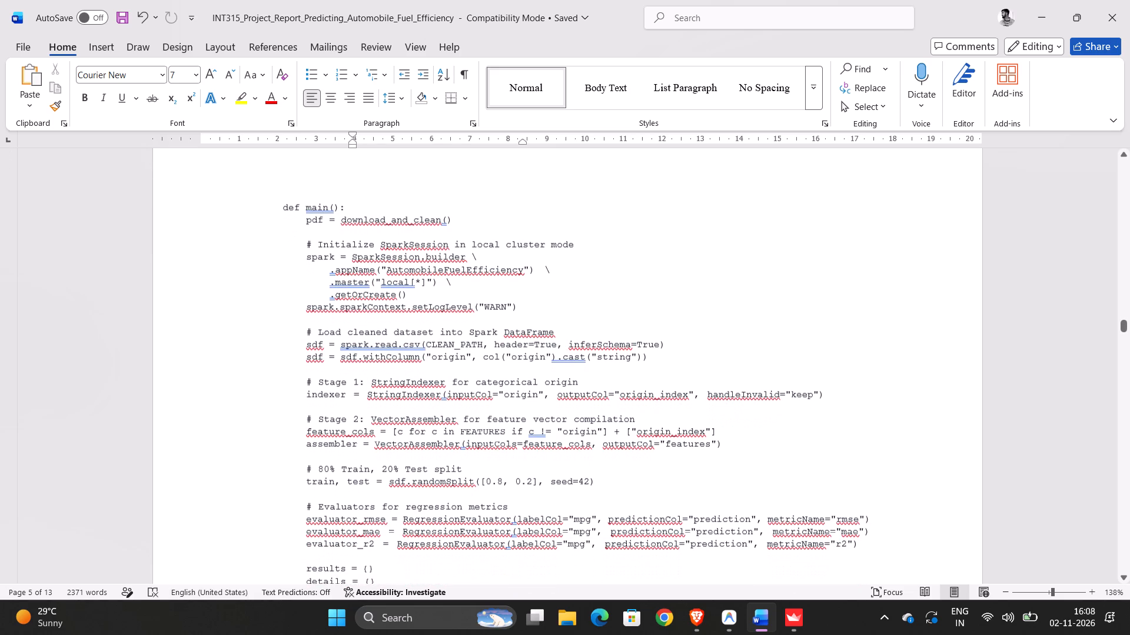
scroll(601, 375, "down", 3)
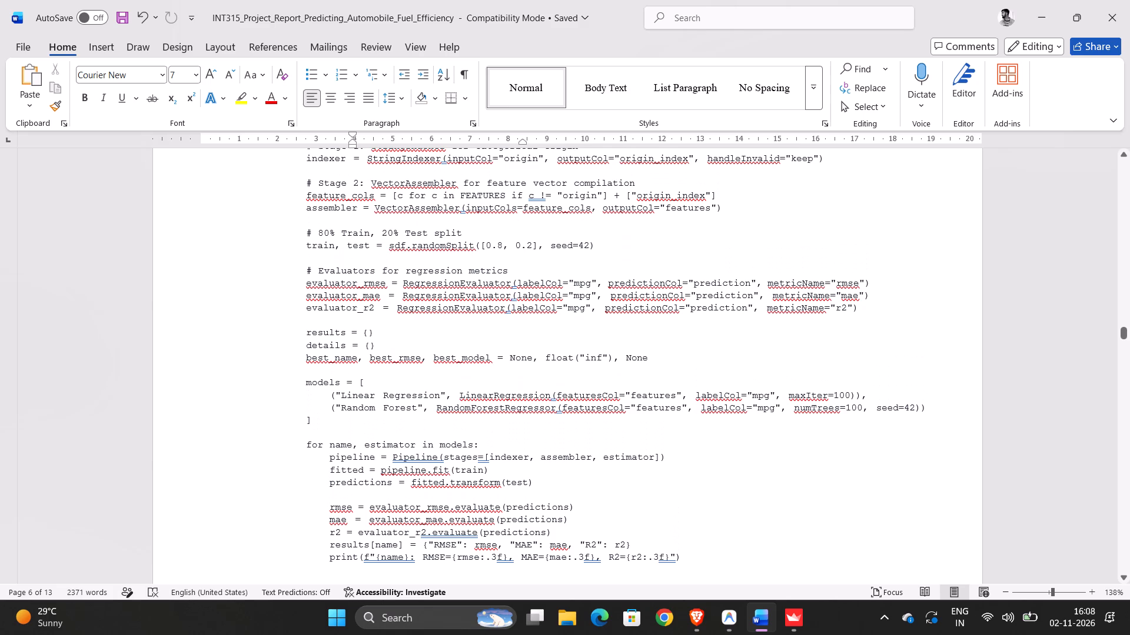
scroll(601, 375, "down", 2)
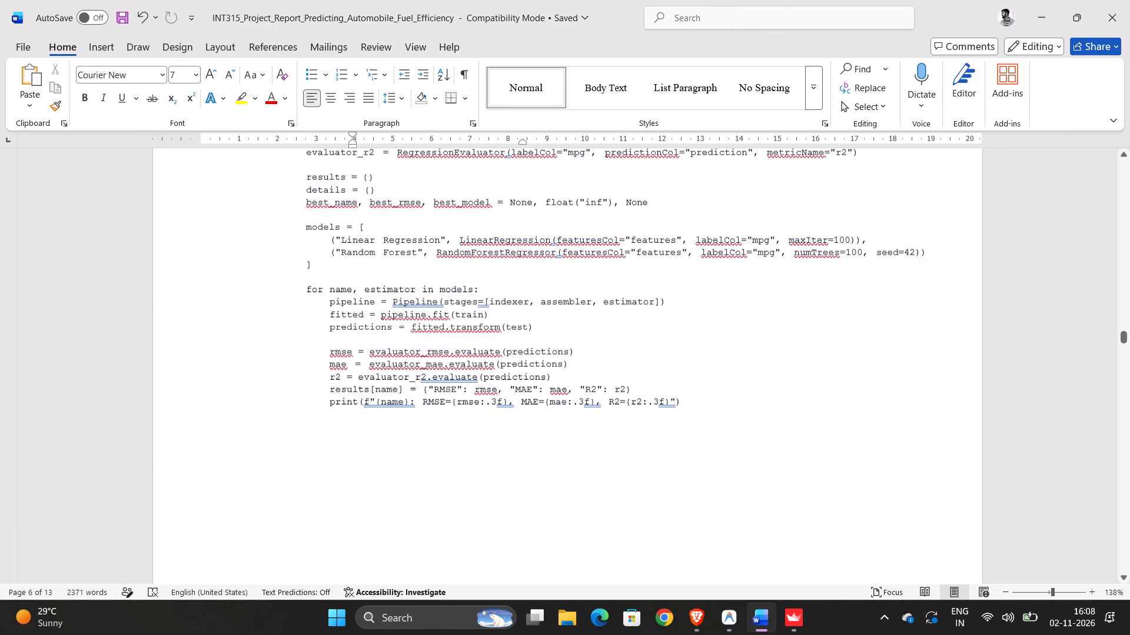
scroll(601, 375, "down", 5)
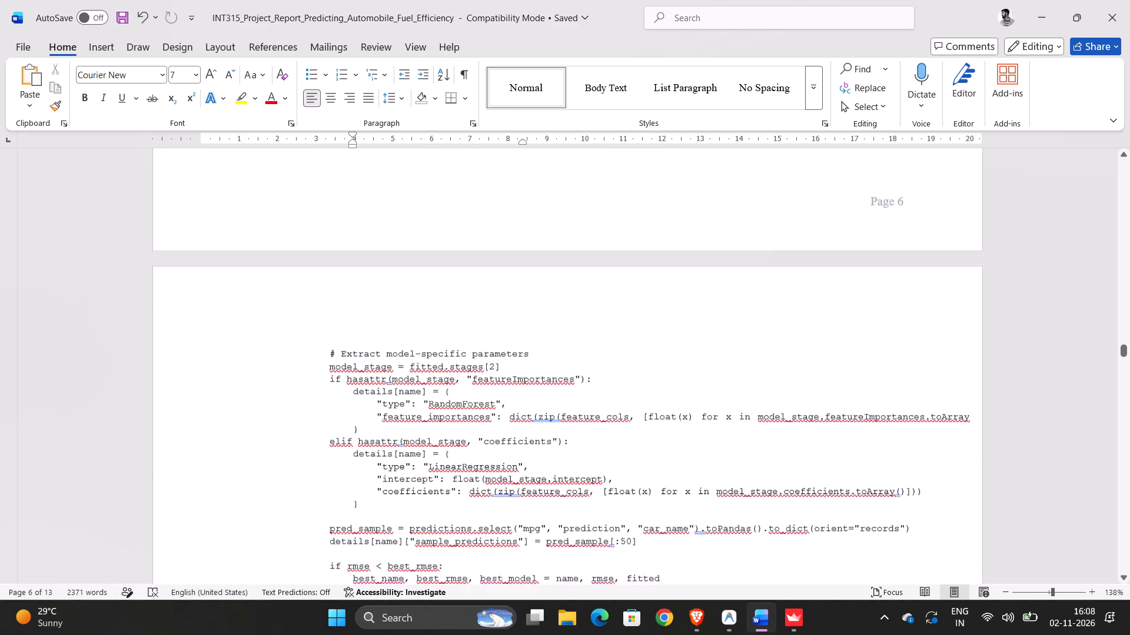
scroll(601, 375, "down", 5)
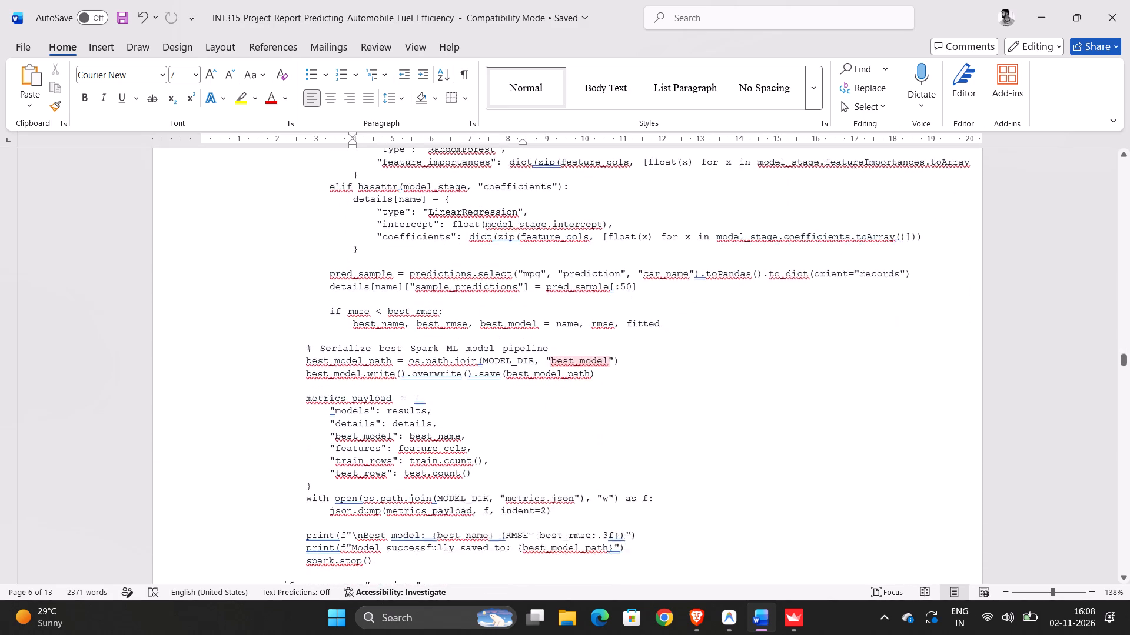
scroll(601, 375, "down", 4)
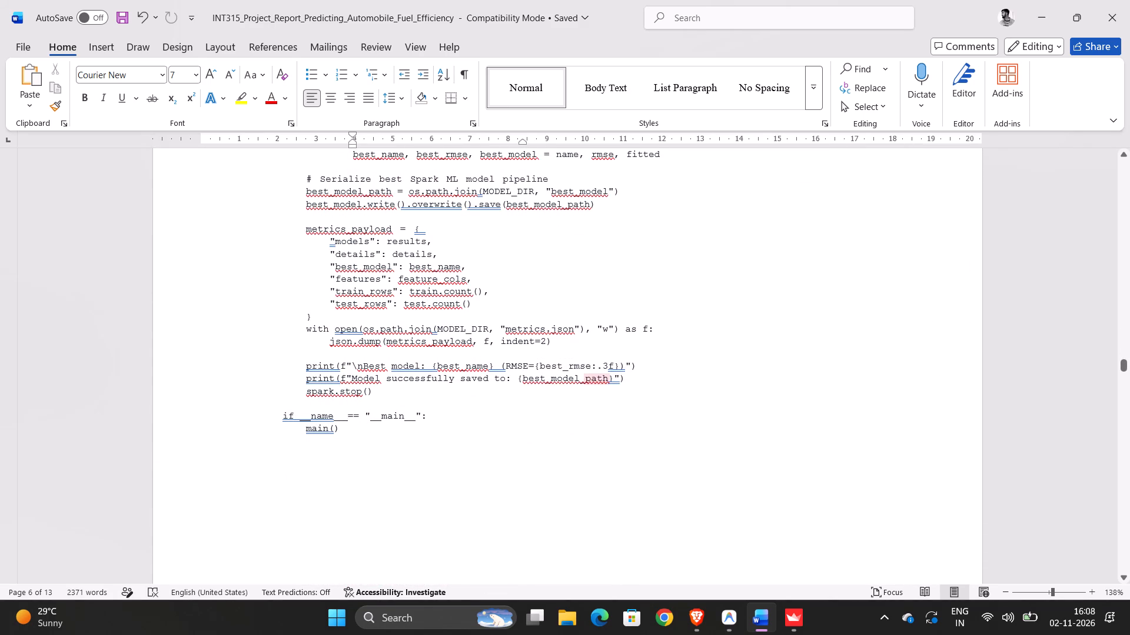
scroll(601, 375, "down", 7)
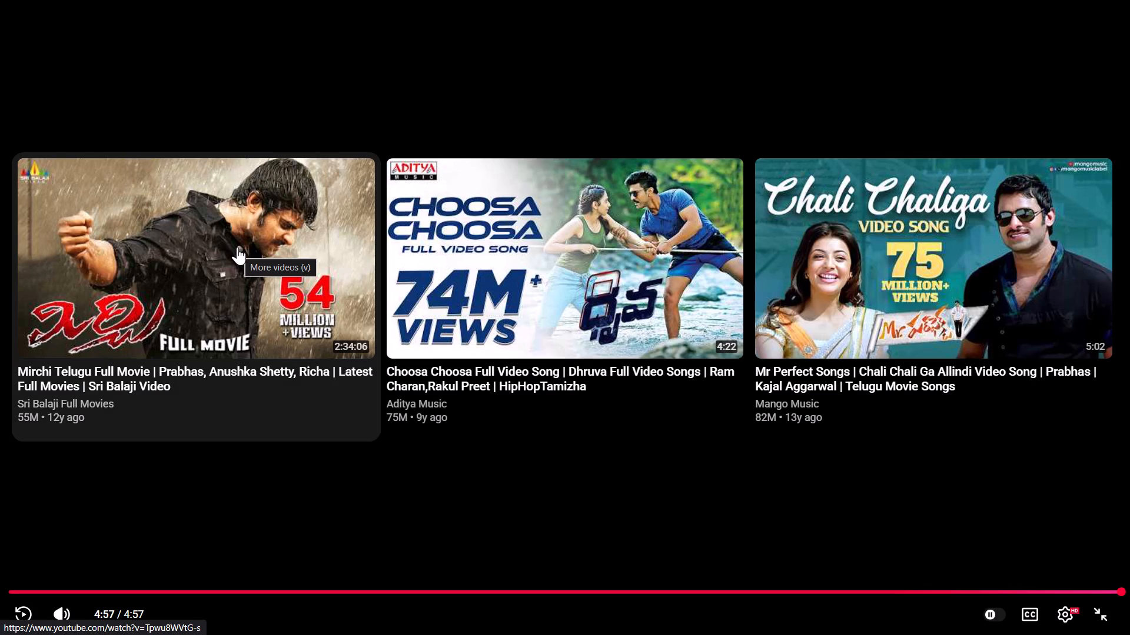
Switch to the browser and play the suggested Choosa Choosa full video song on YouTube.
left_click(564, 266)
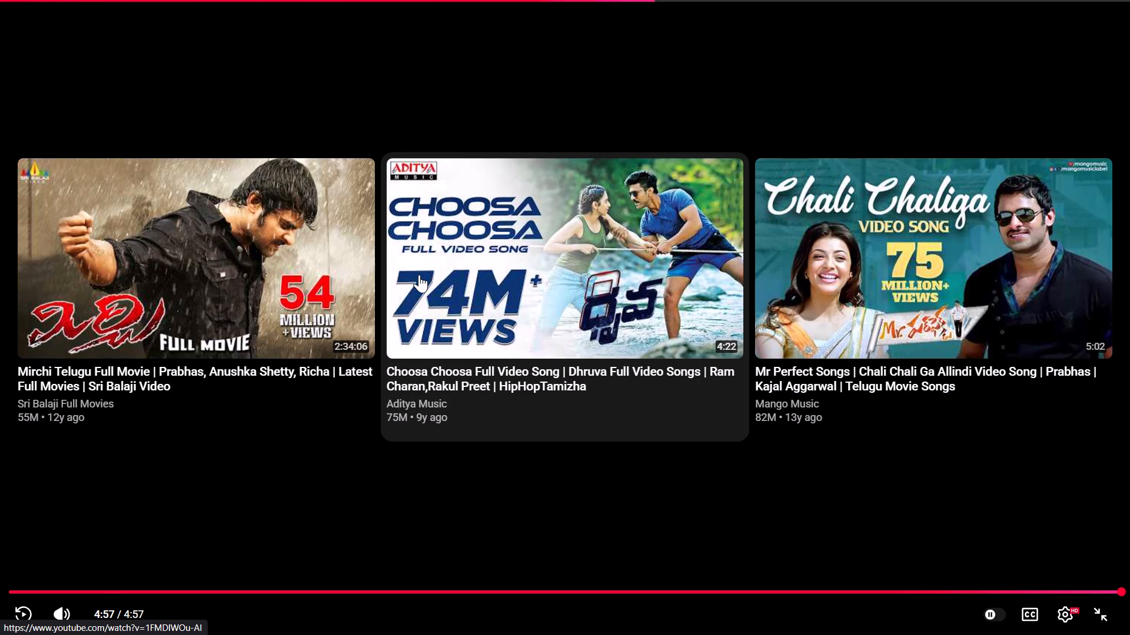
Browse the recommended music videos and play "Aarya-2 - Uppenantha Video".
scroll(745, 387, "down", 6)
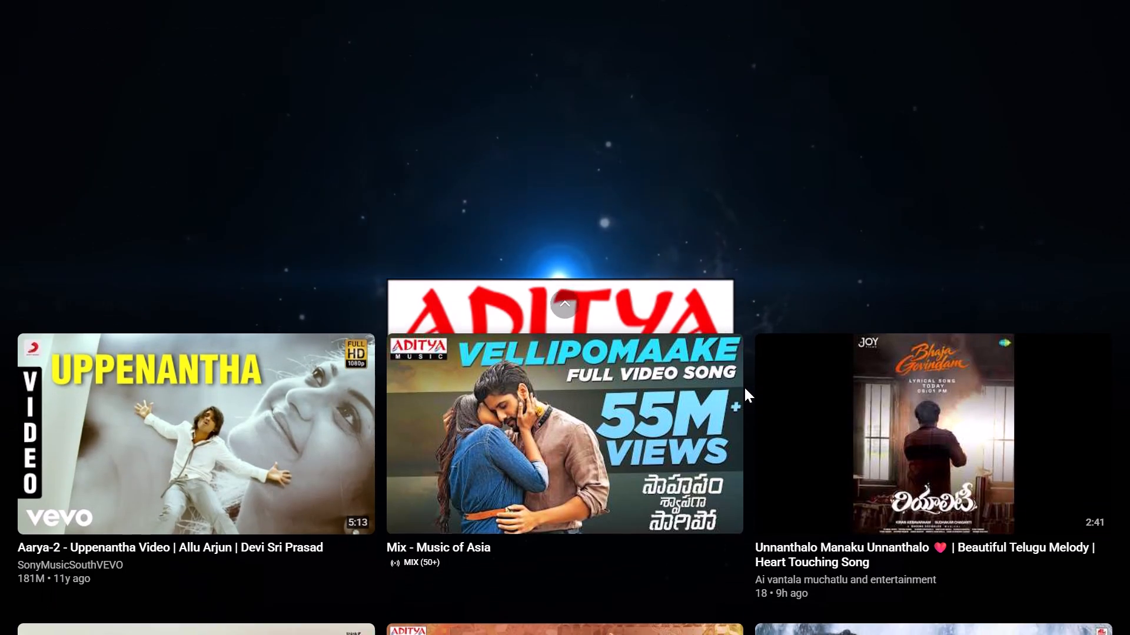
scroll(745, 387, "down", 1)
scroll(659, 410, "down", 3)
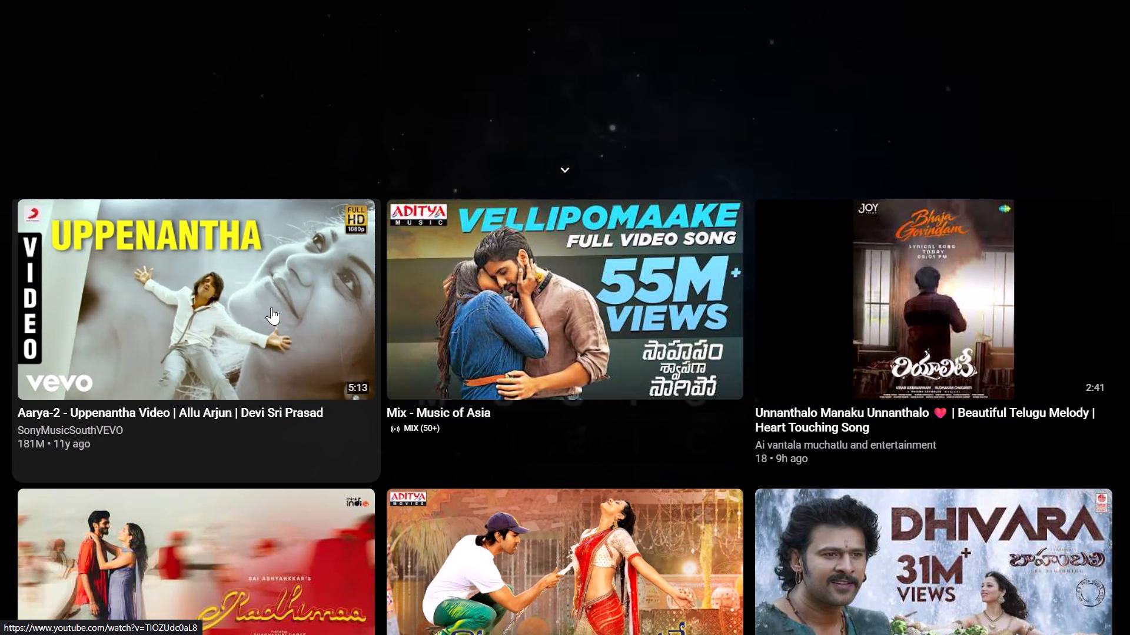
scroll(271, 307, "down", 2)
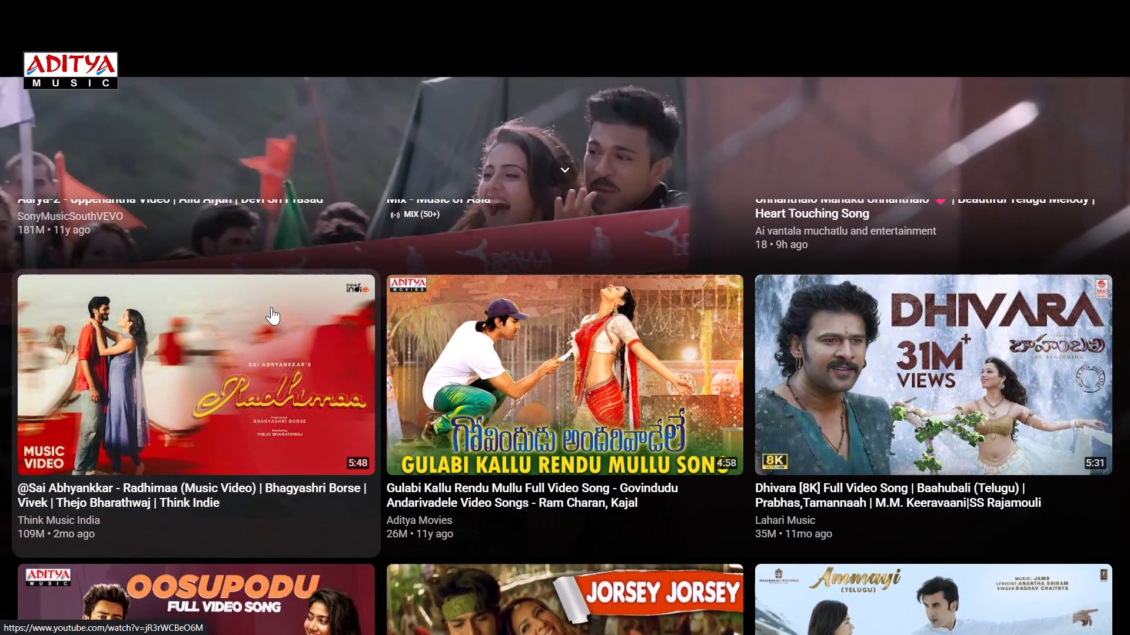
scroll(271, 307, "down", 4)
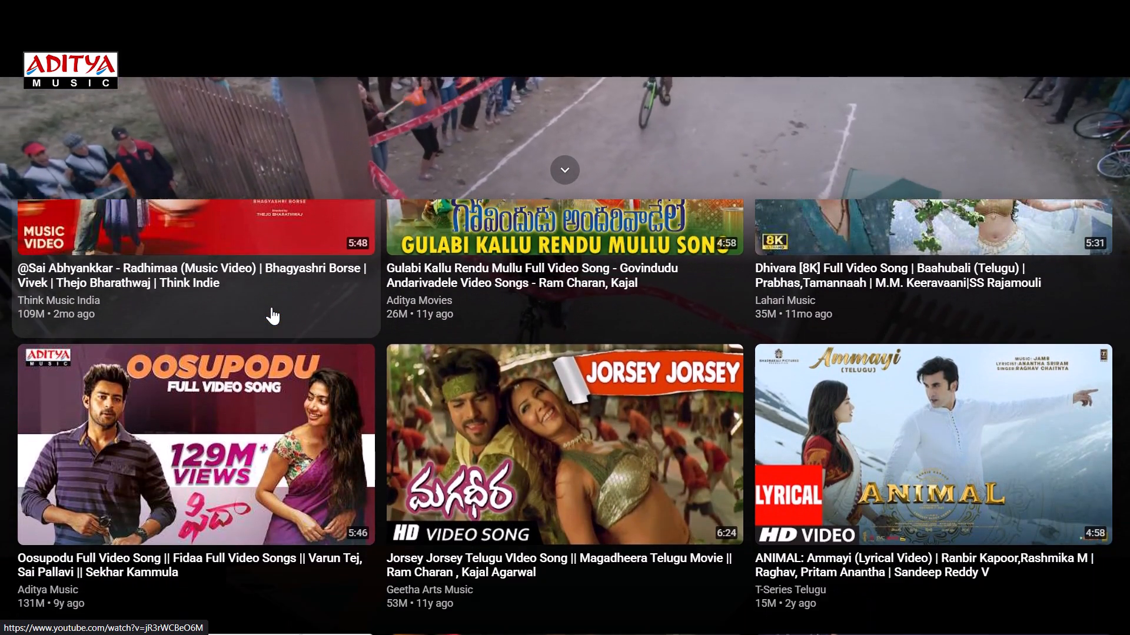
scroll(271, 307, "down", 4)
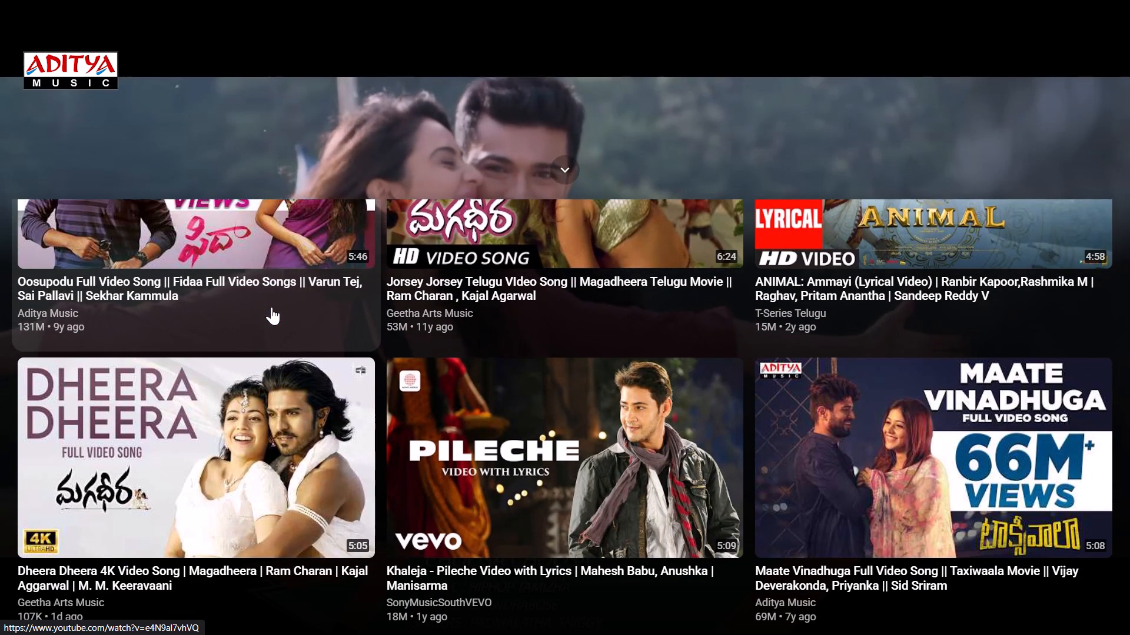
scroll(271, 307, "down", 1)
scroll(293, 362, "up", 7)
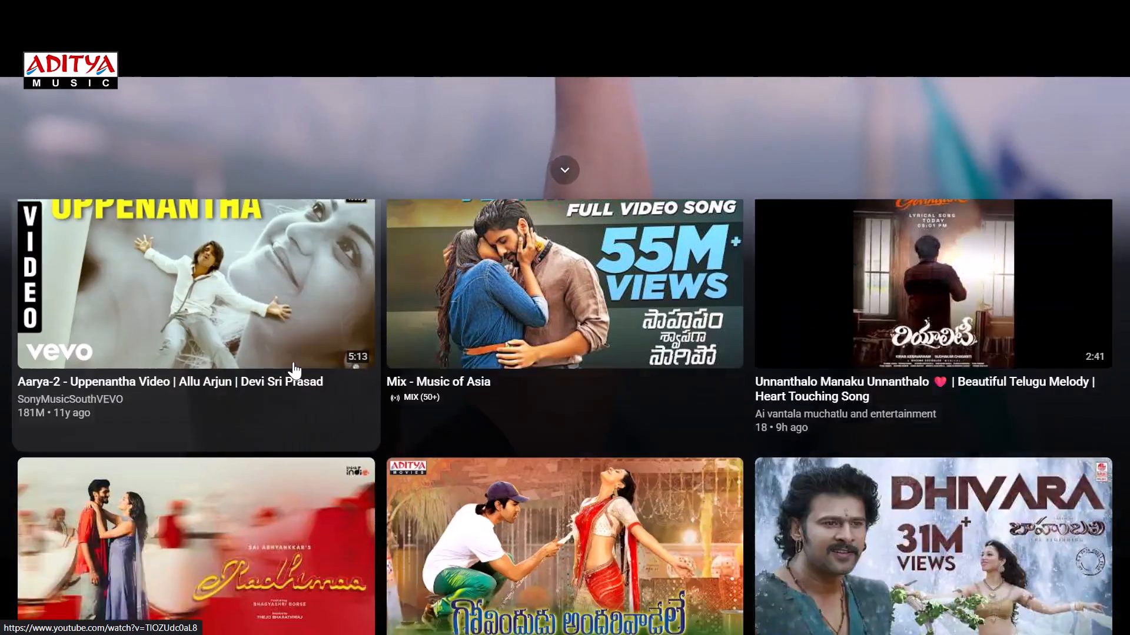
scroll(293, 362, "up", 2)
left_click(214, 526)
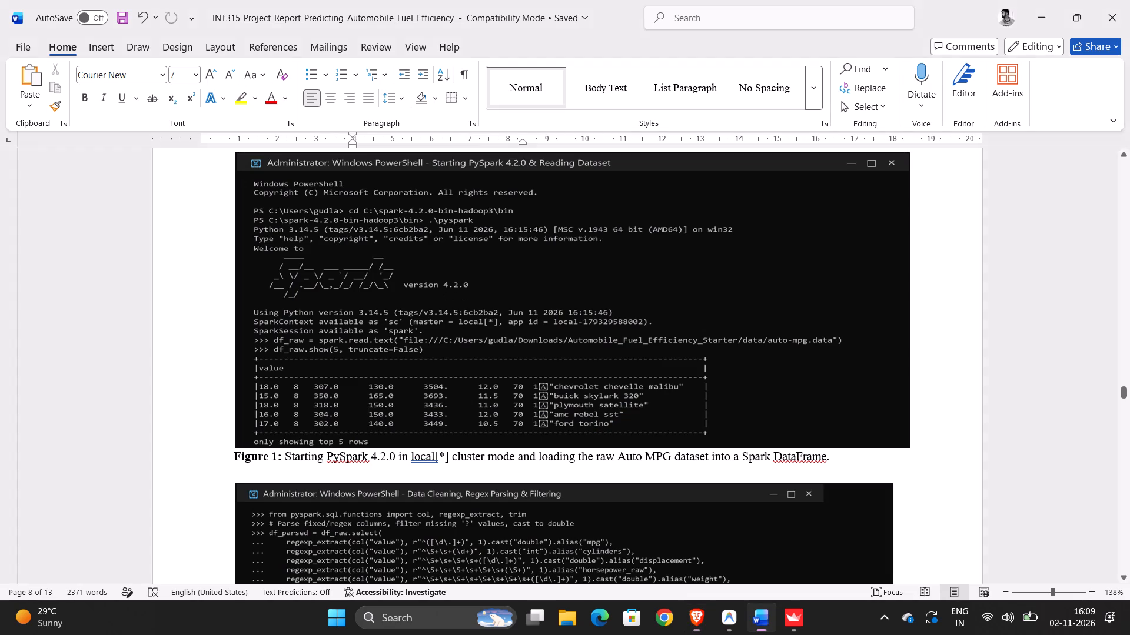
Back in the Word report, examine the output figures, the model evaluation and feature importance tables, and the Conclusion section.
scroll(584, 367, "down", 5)
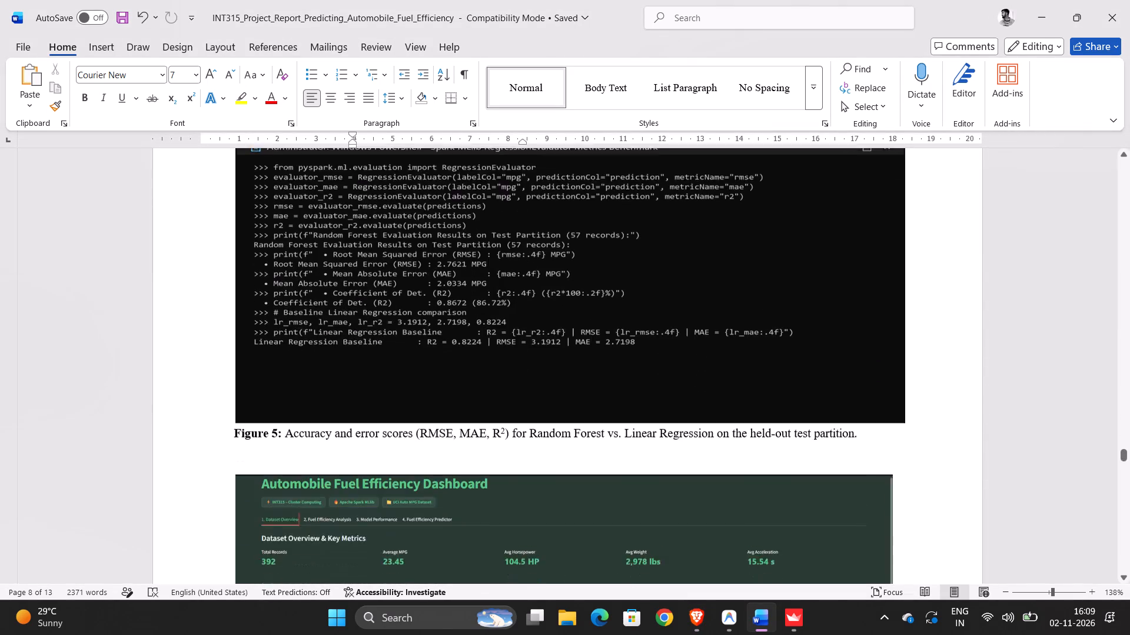
scroll(584, 367, "down", 8)
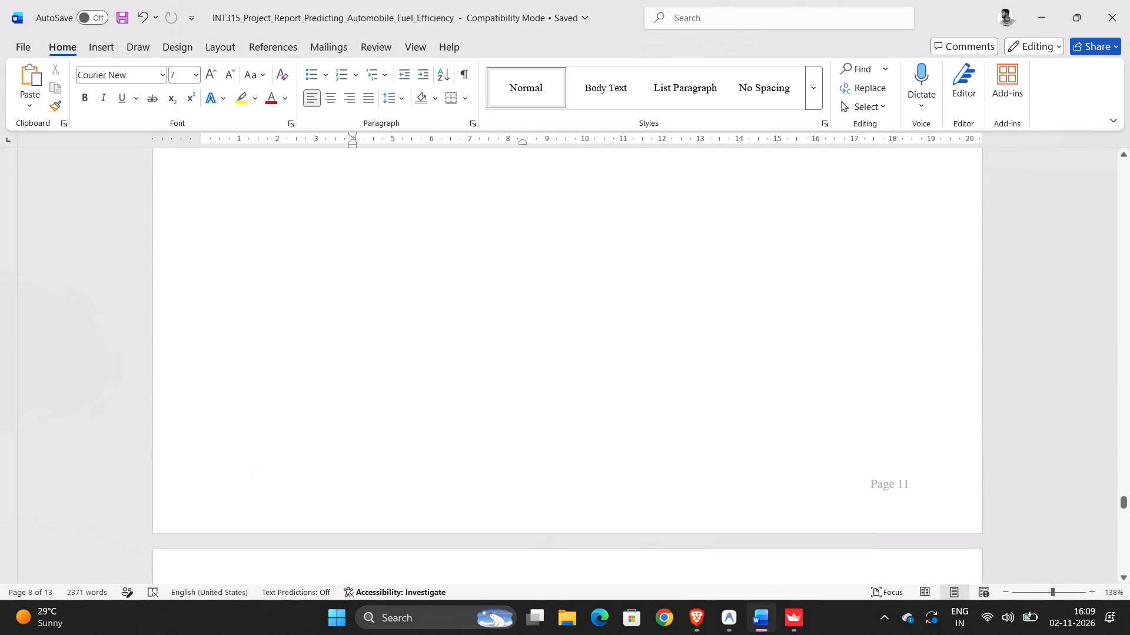
scroll(584, 367, "down", 8)
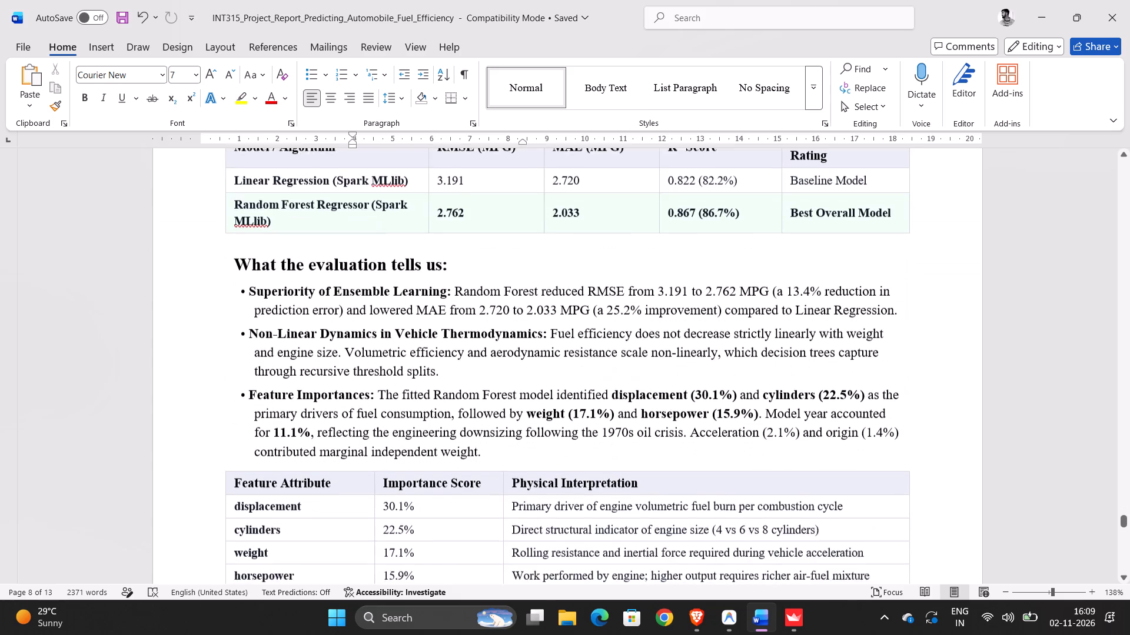
scroll(584, 367, "down", 4)
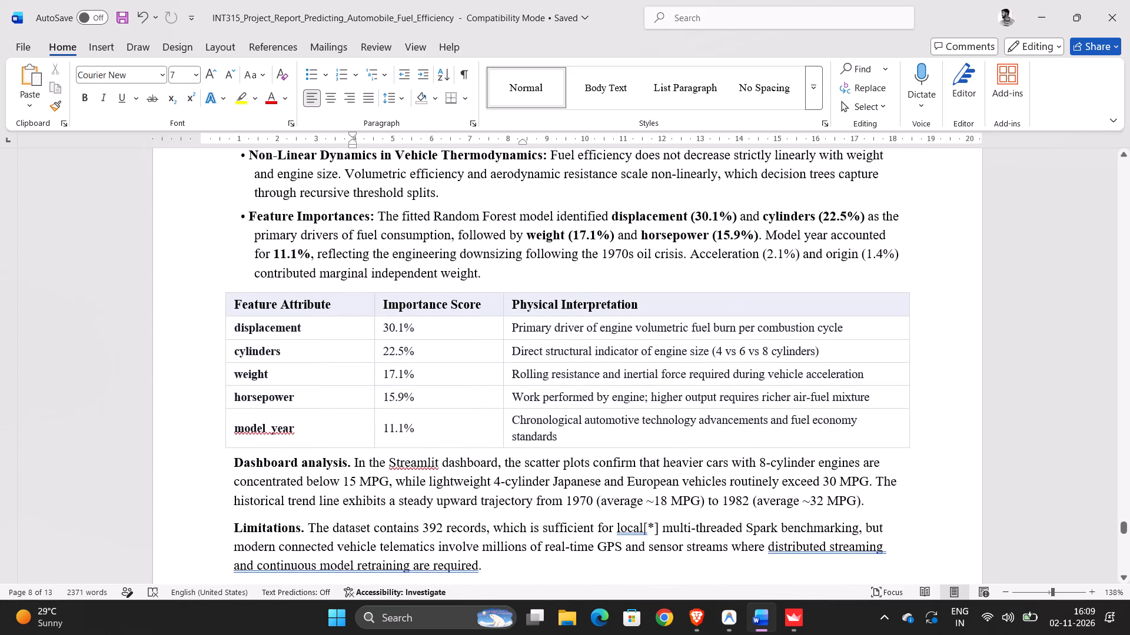
scroll(584, 367, "down", 2)
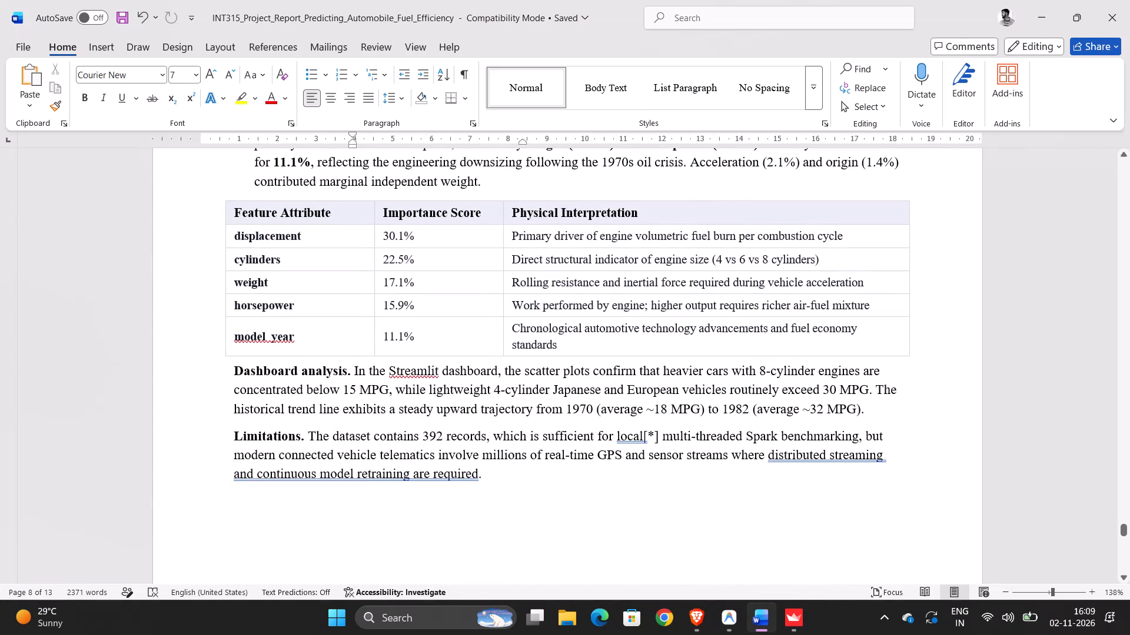
scroll(584, 367, "down", 5)
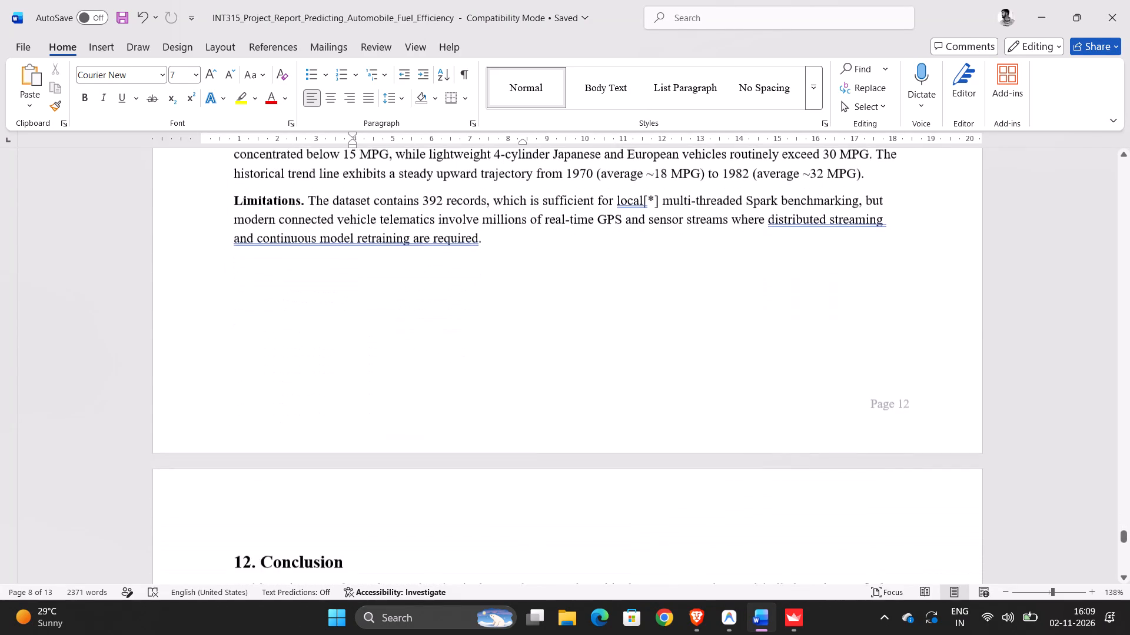
scroll(584, 367, "down", 7)
scroll(584, 367, "up", 4)
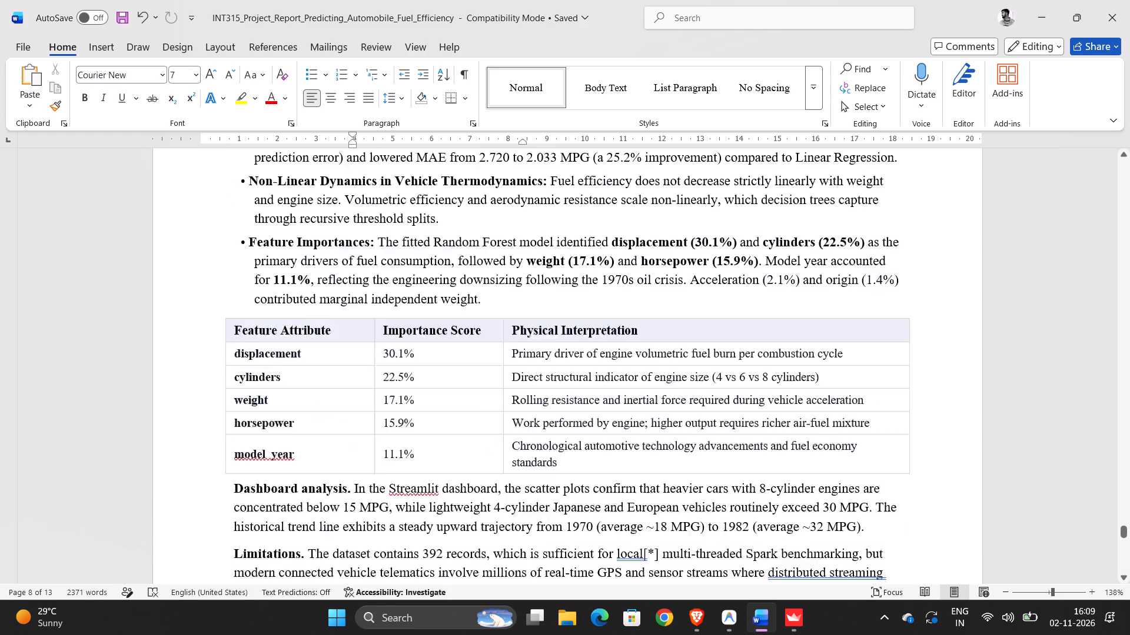
Check the report again from the evaluation pages back through the code listings and dataset table to the cover page.
scroll(584, 367, "up", 14)
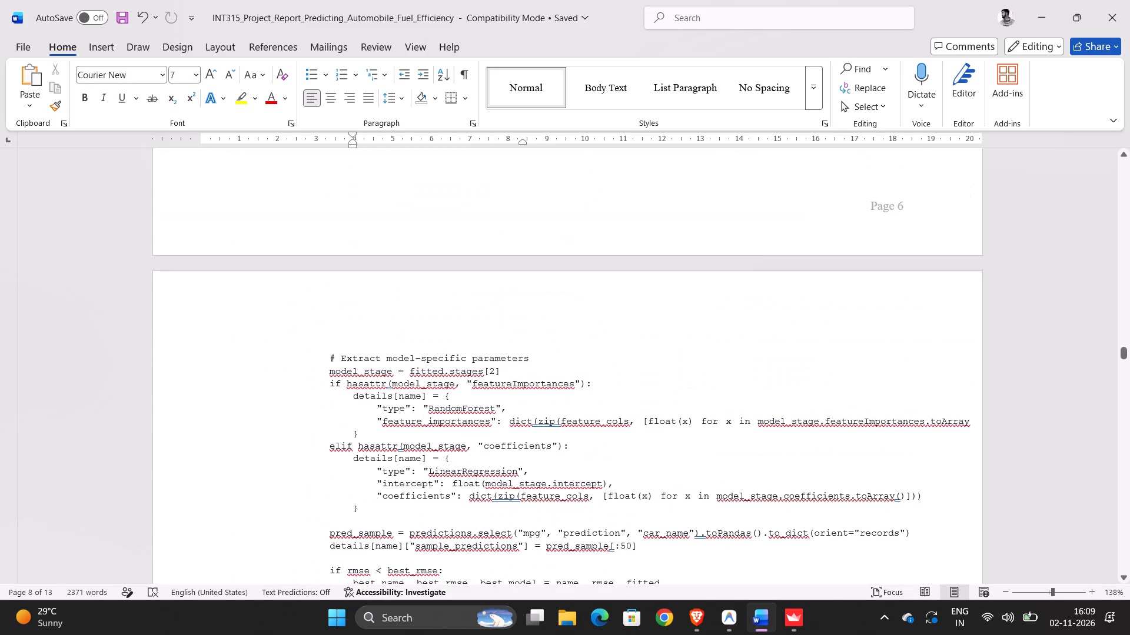
scroll(584, 367, "up", 11)
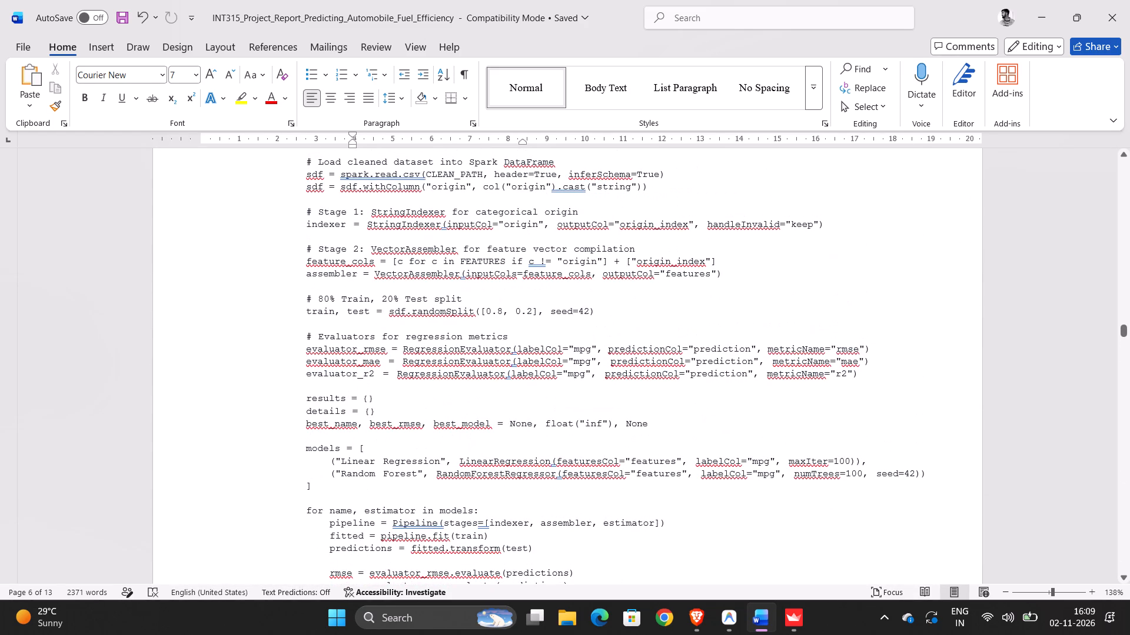
scroll(584, 367, "up", 5)
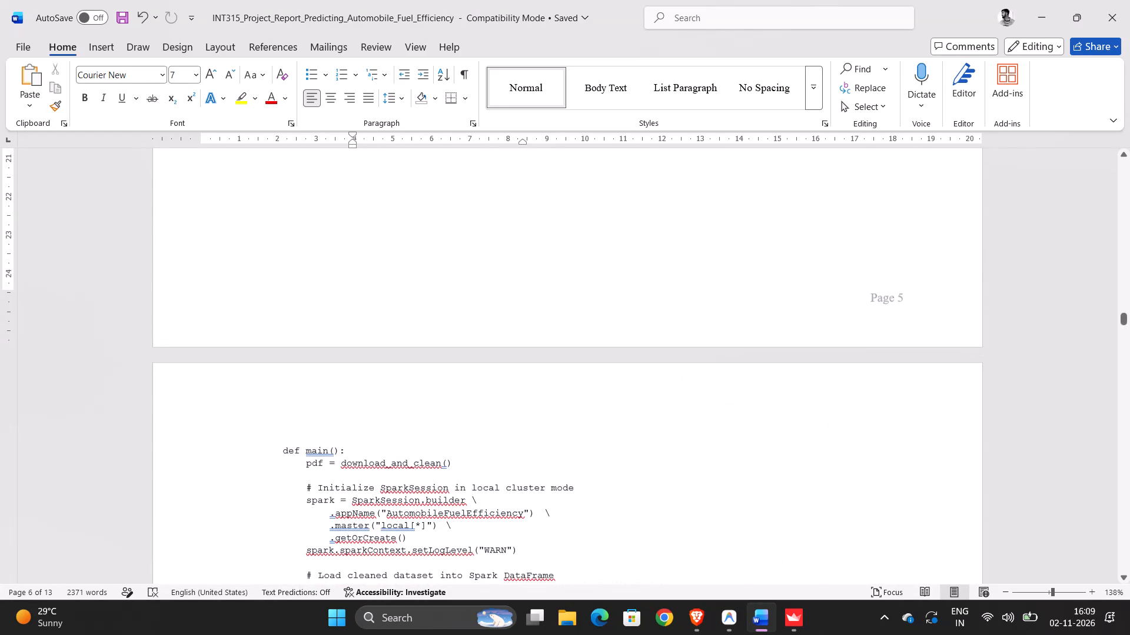
scroll(584, 367, "up", 8)
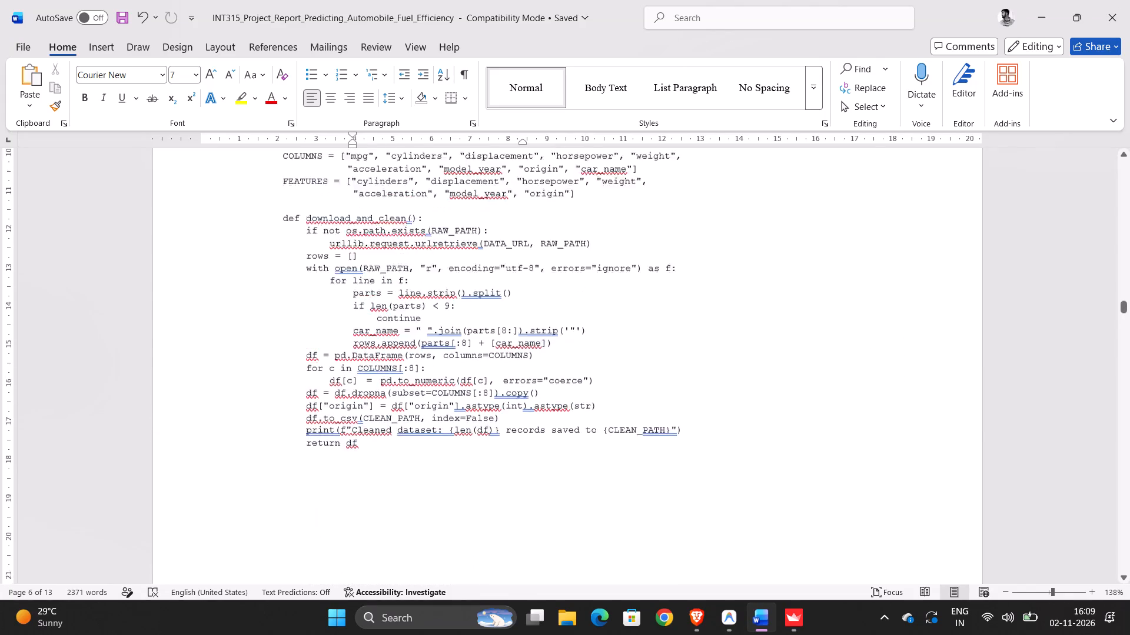
scroll(584, 367, "up", 2)
scroll(584, 367, "down", 1)
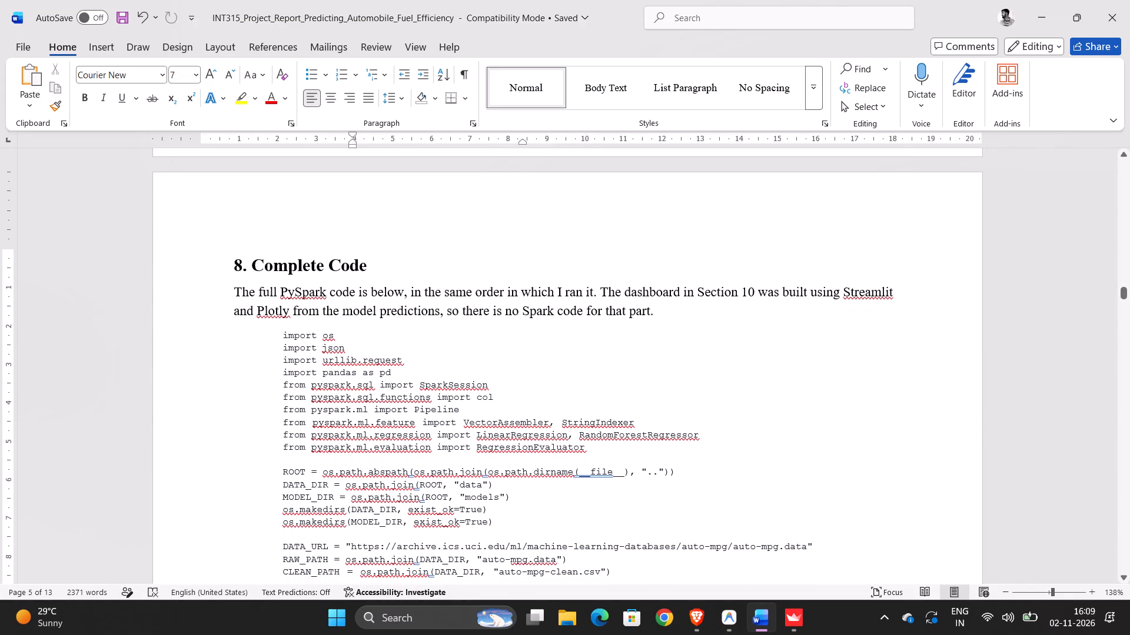
scroll(584, 367, "up", 15)
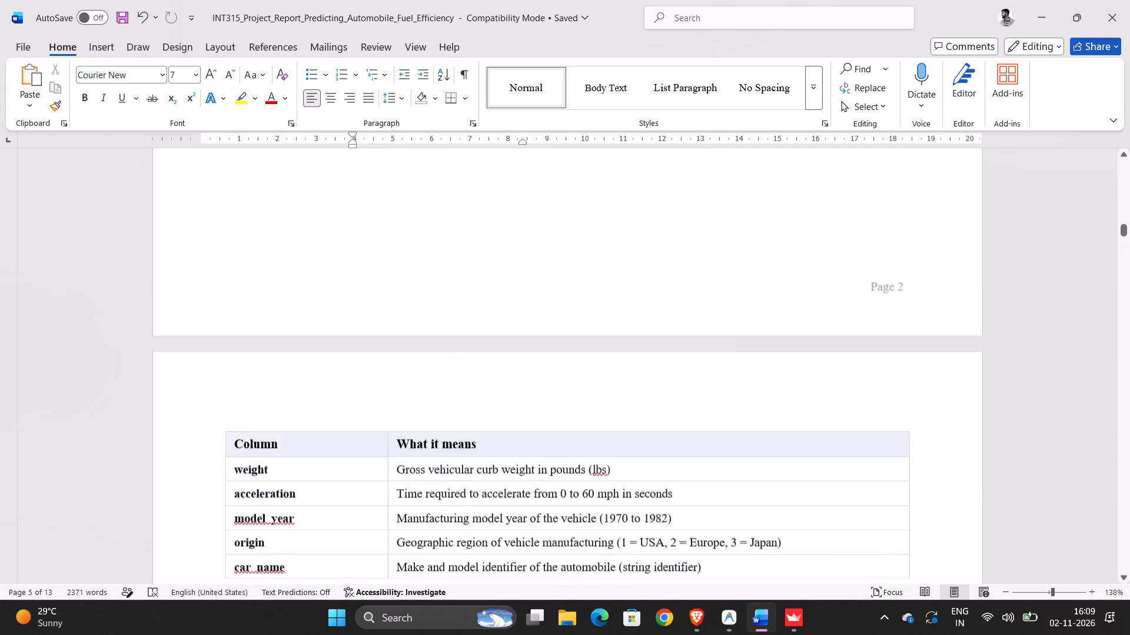
scroll(584, 367, "up", 8)
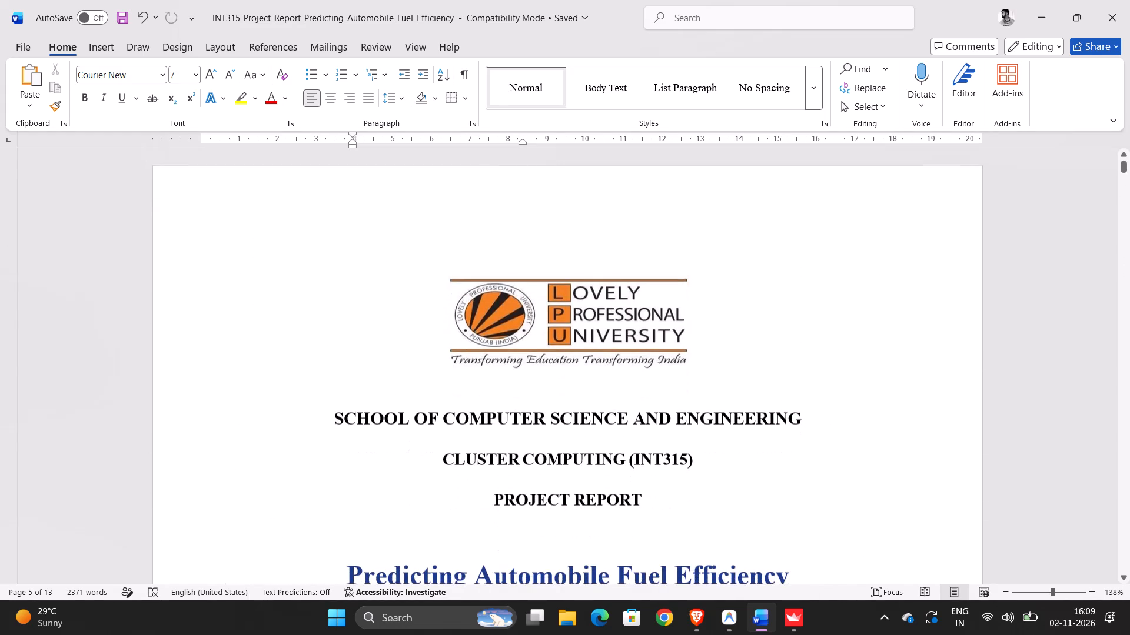
Save the report and close its window.
key("ctrl+s")
left_click(1129, 0)
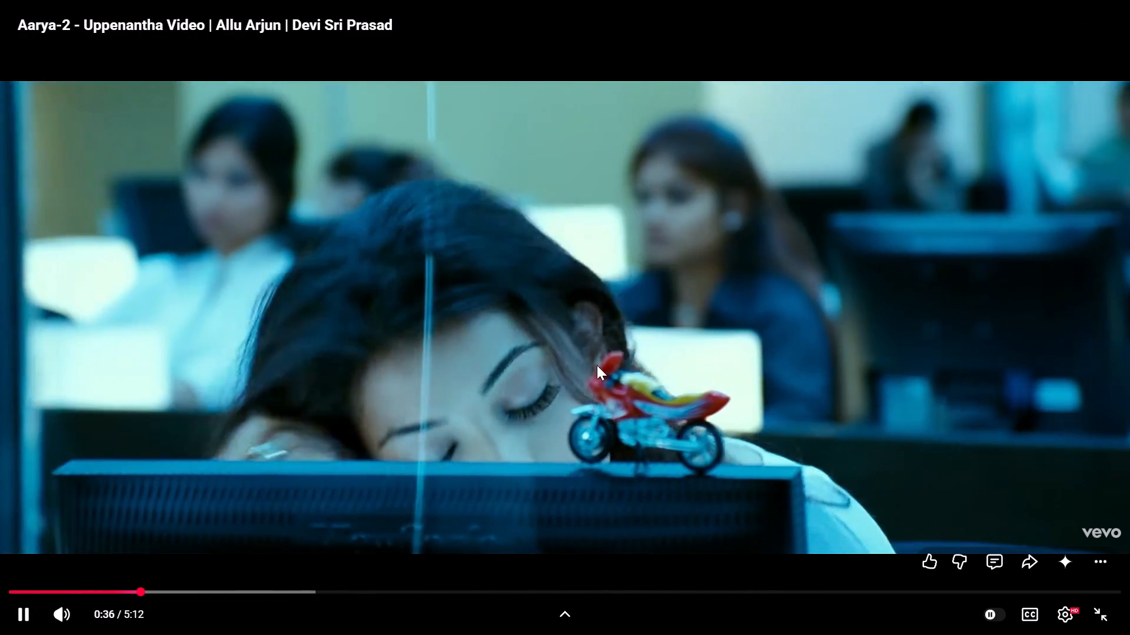
In the browser, rewind the playing Uppenantha video by 20 seconds.
key("Left")
key("Left")
key("Left")
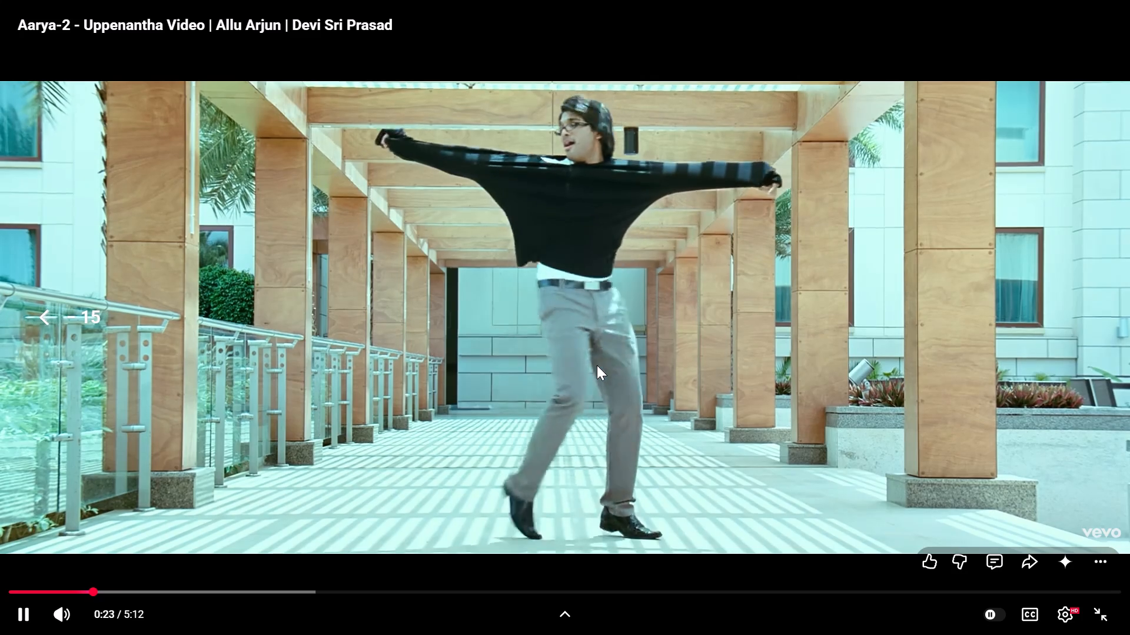
key("Left")
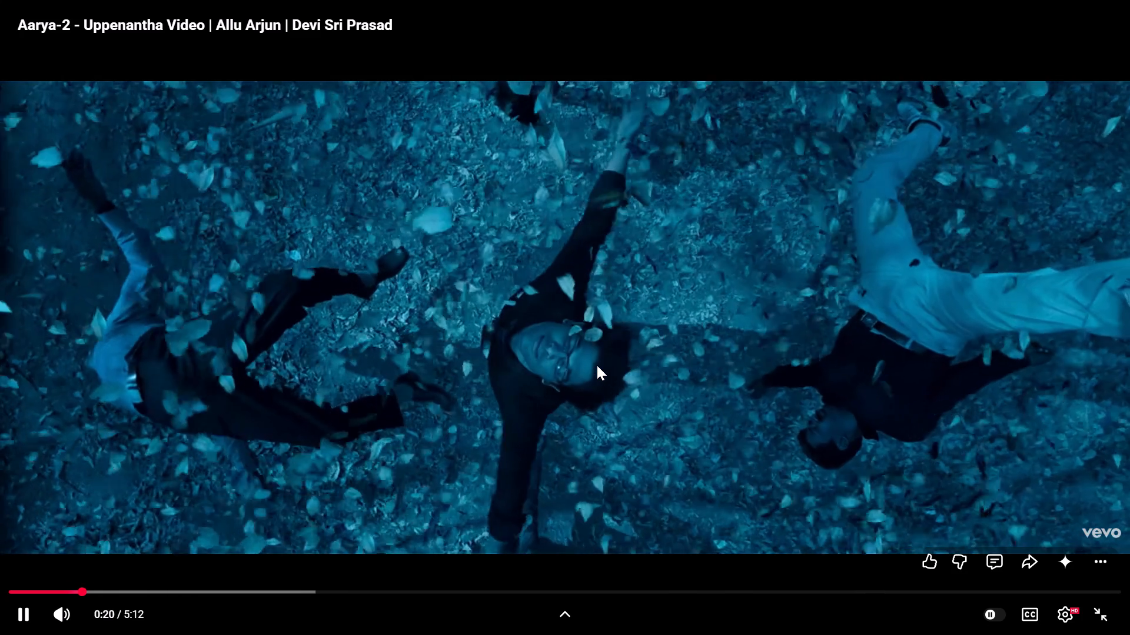
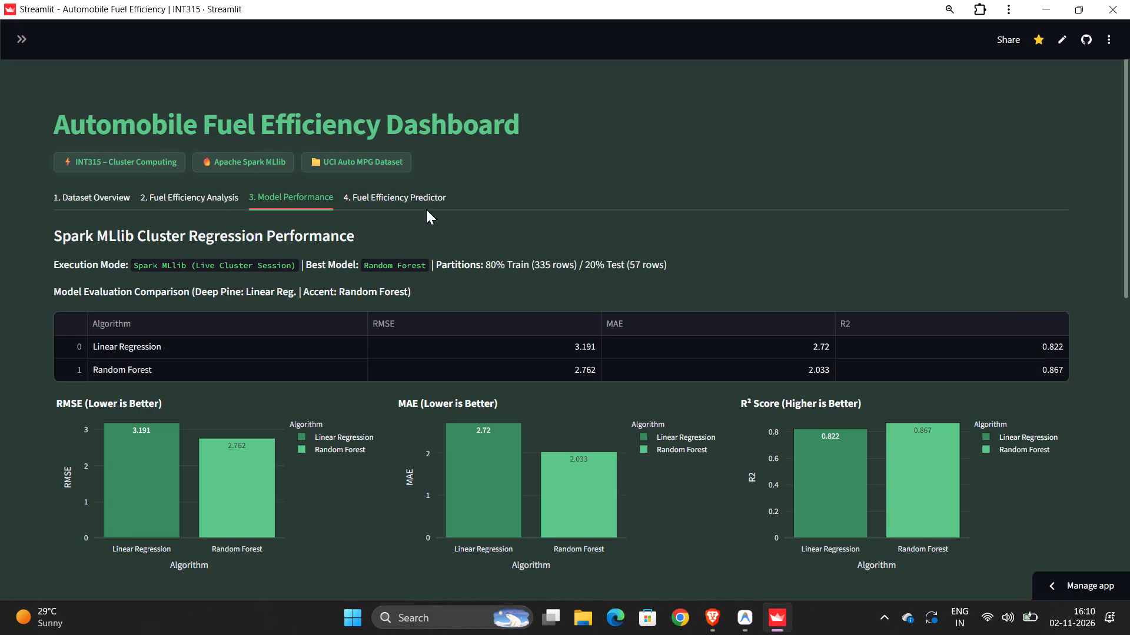
scroll(579, 183, "down", 2)
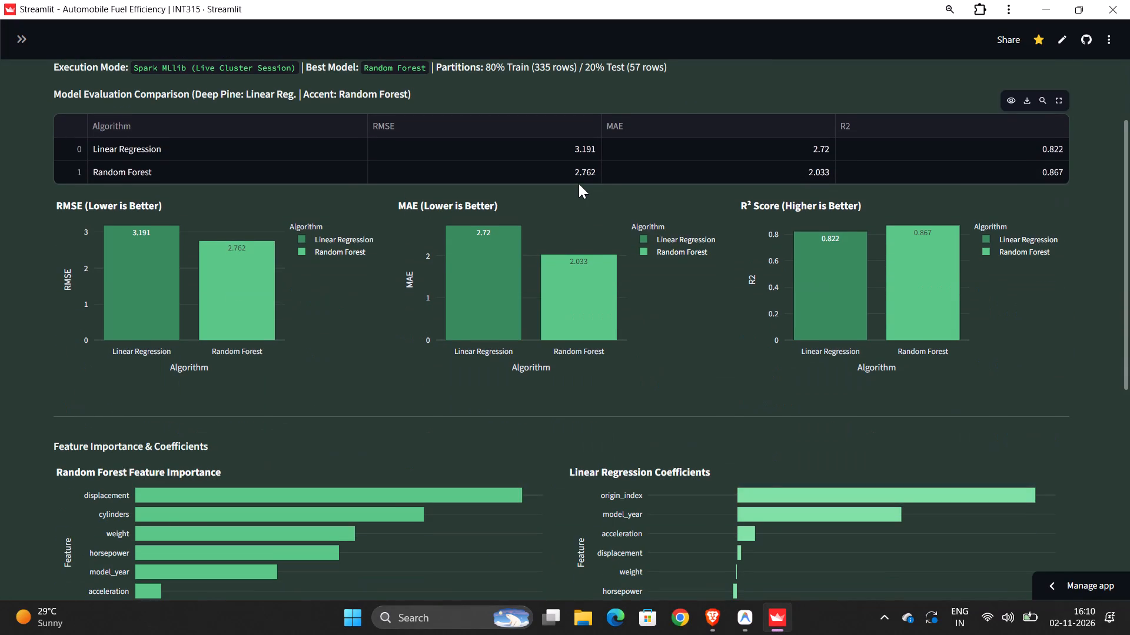
scroll(579, 183, "up", 5)
left_click(1129, 0)
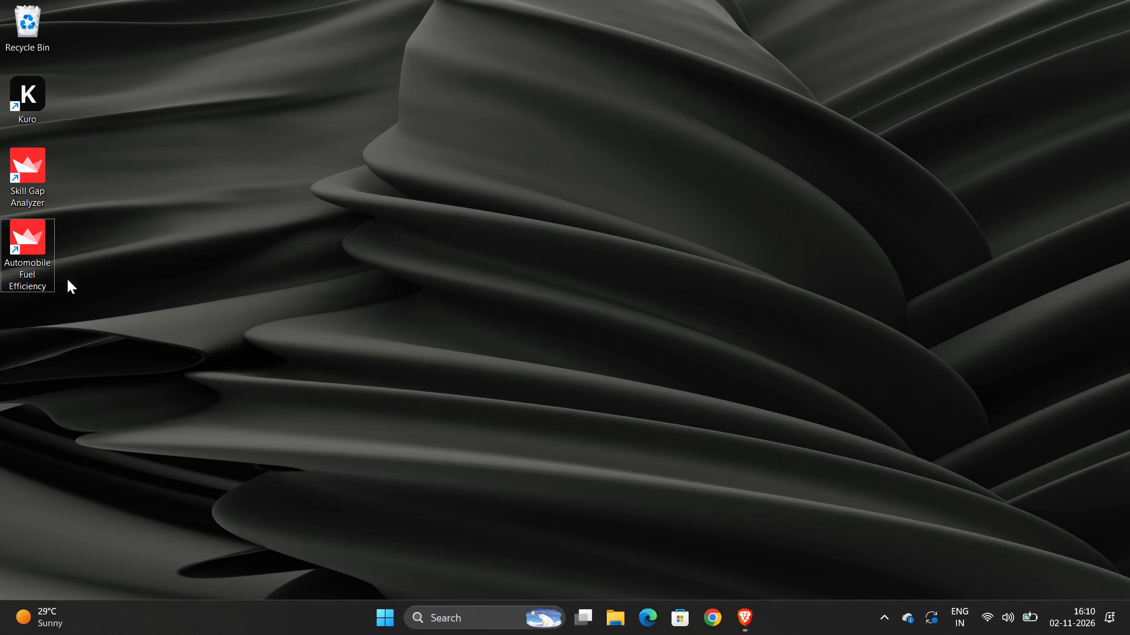
double_click(36, 249)
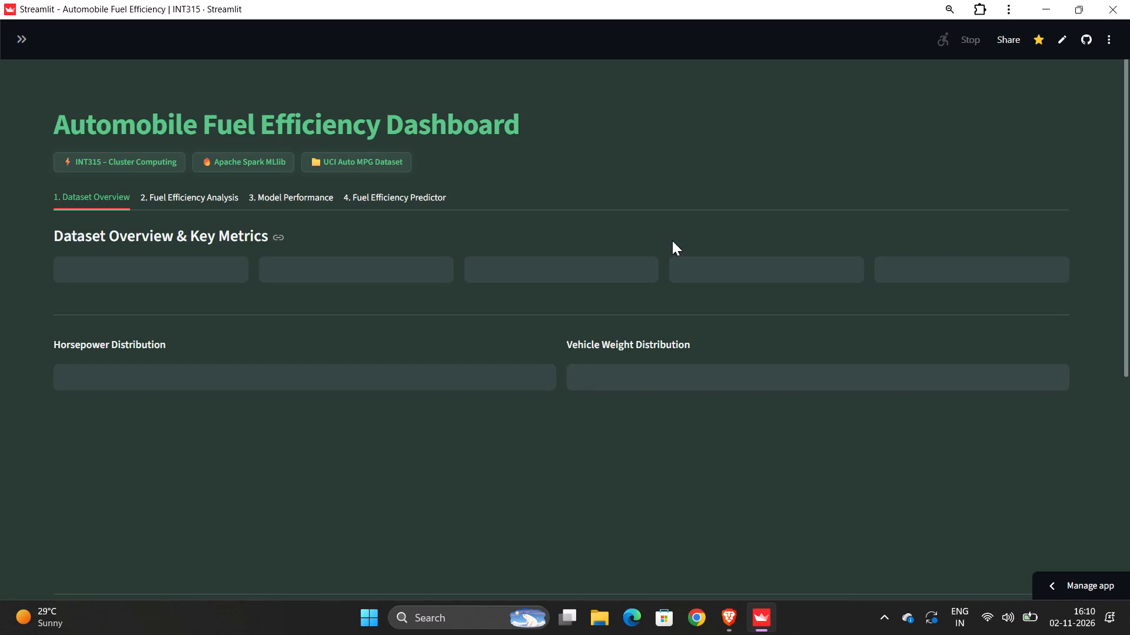
scroll(672, 240, "down", 6)
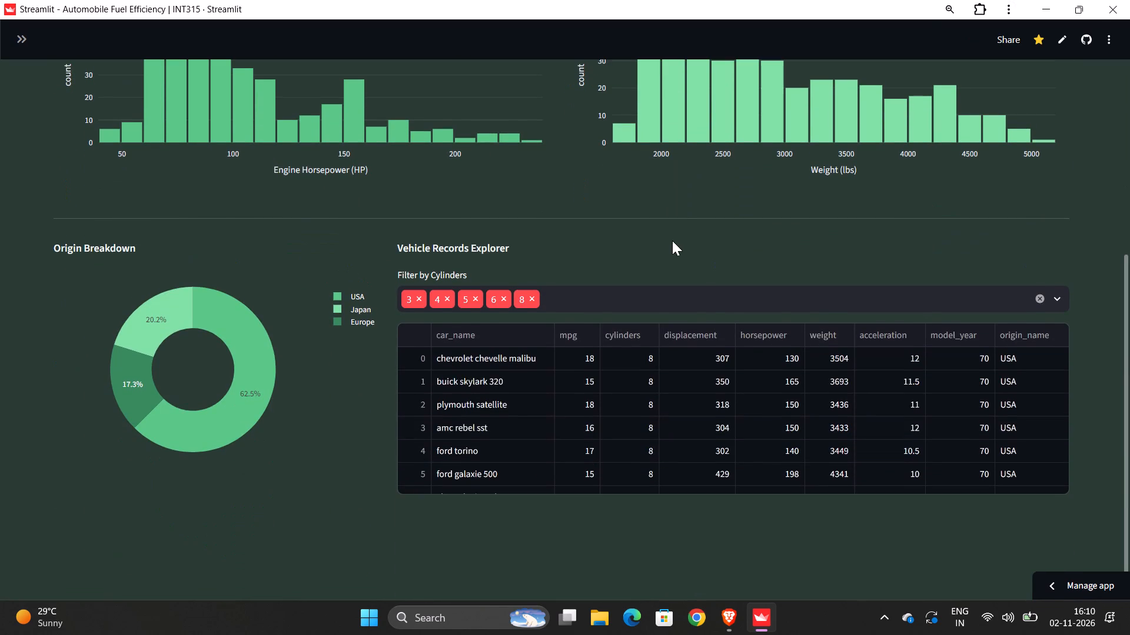
scroll(672, 240, "down", 1)
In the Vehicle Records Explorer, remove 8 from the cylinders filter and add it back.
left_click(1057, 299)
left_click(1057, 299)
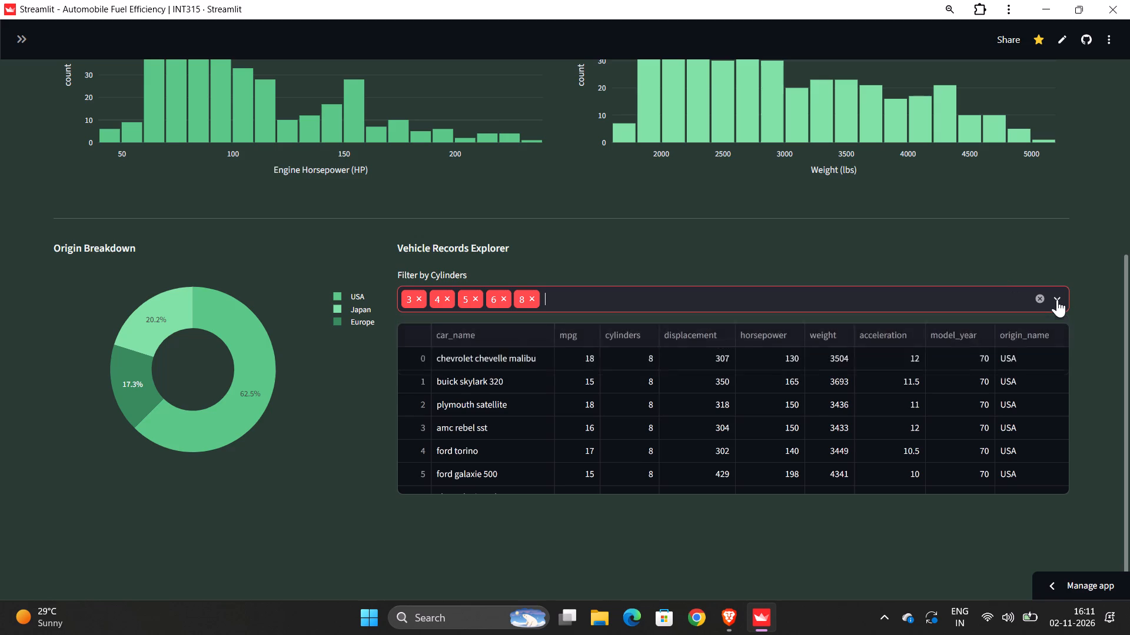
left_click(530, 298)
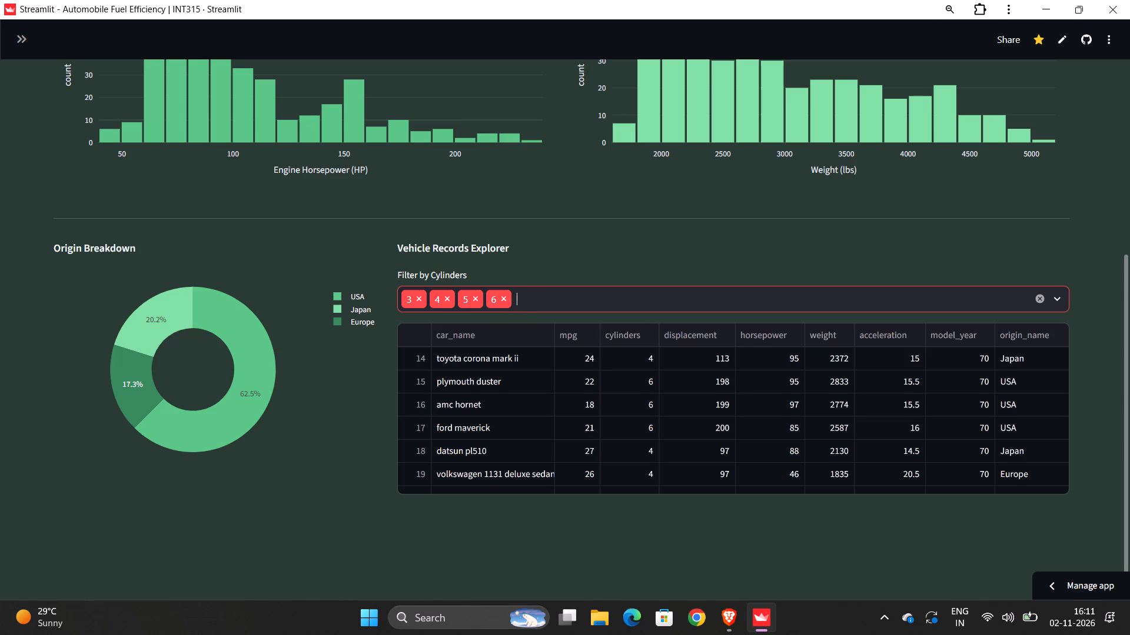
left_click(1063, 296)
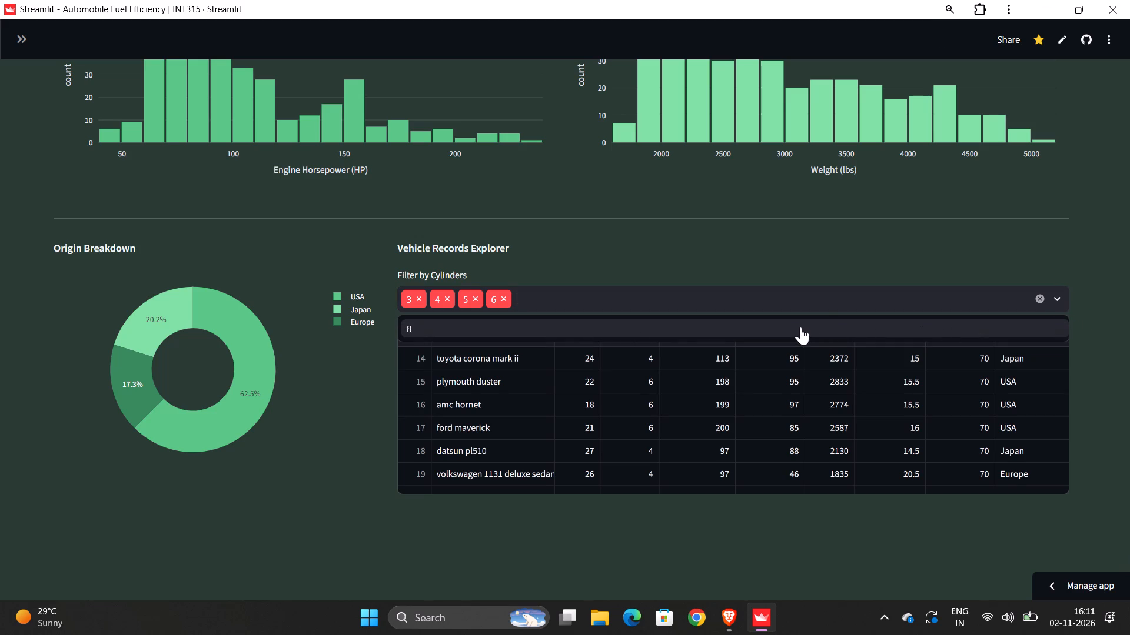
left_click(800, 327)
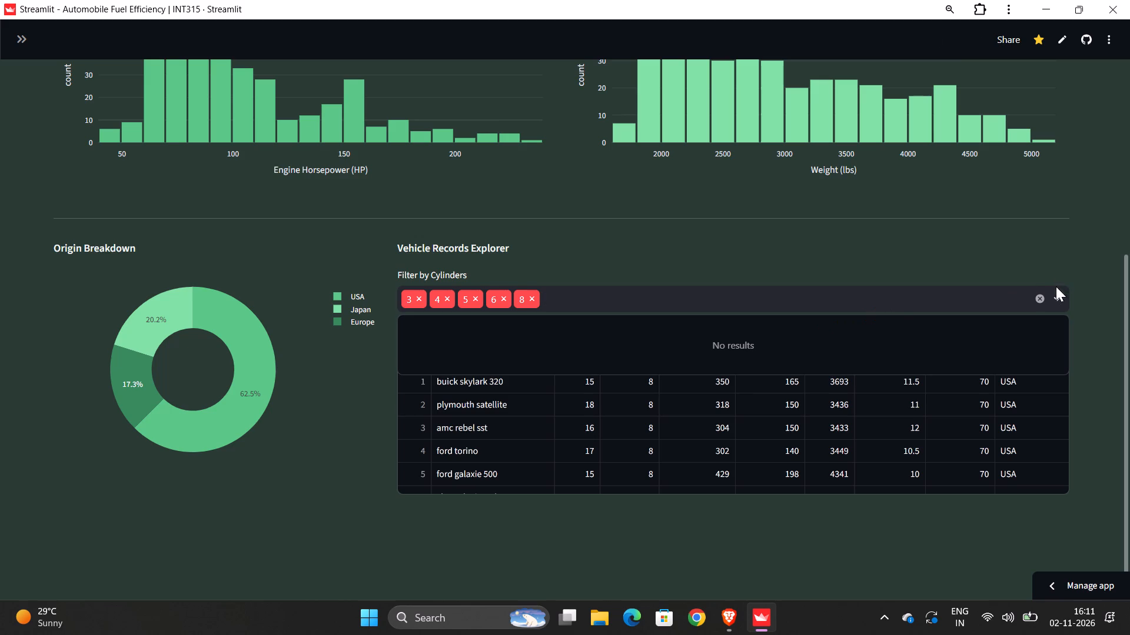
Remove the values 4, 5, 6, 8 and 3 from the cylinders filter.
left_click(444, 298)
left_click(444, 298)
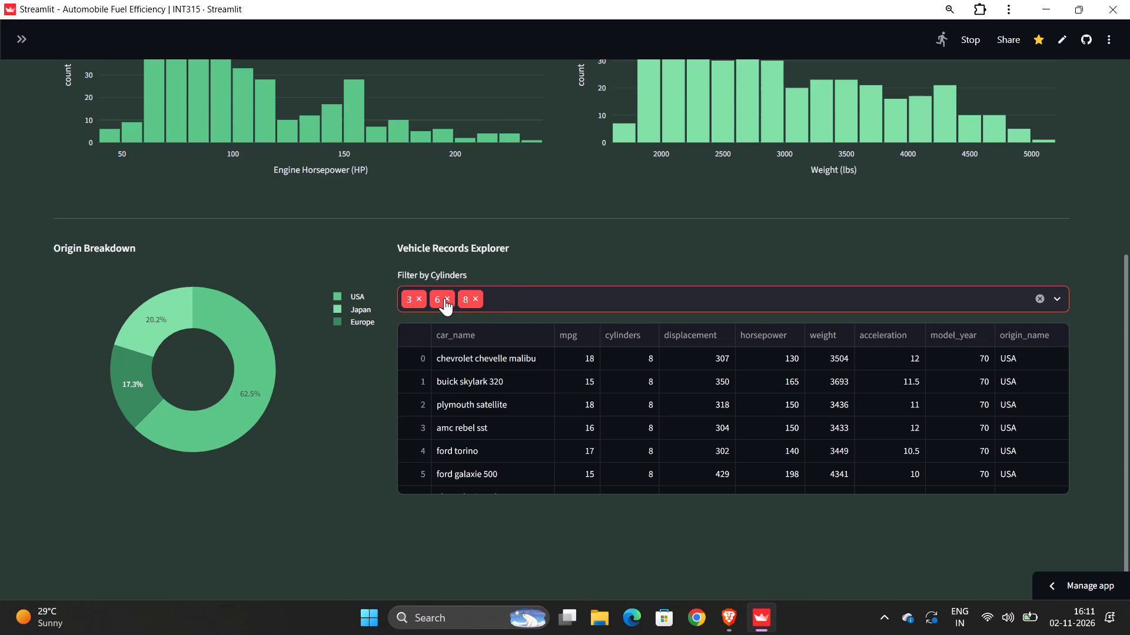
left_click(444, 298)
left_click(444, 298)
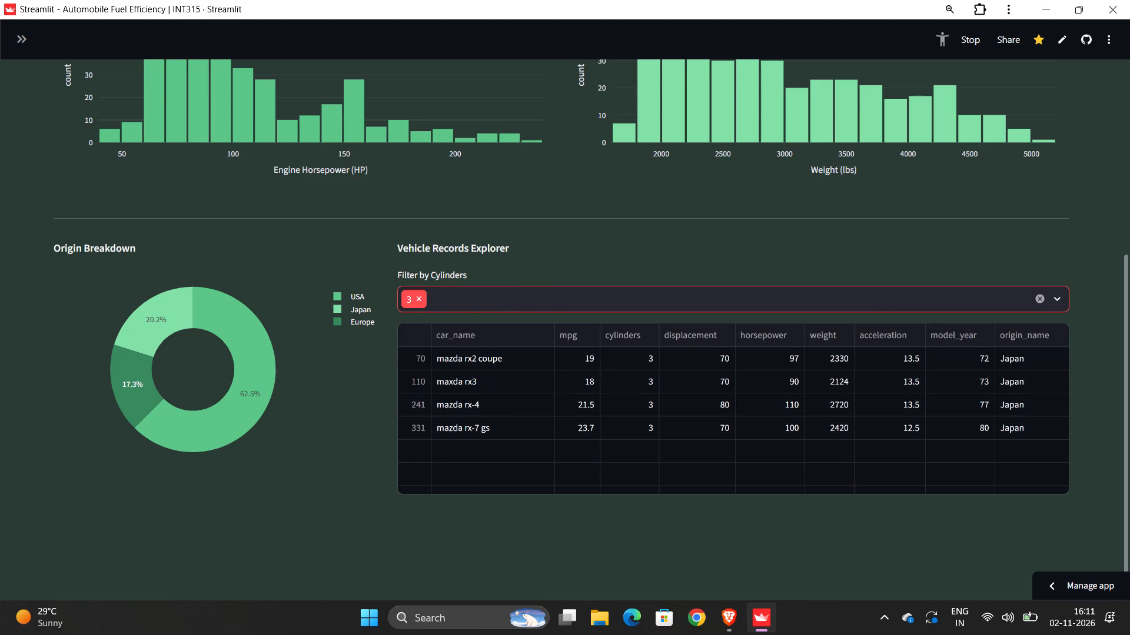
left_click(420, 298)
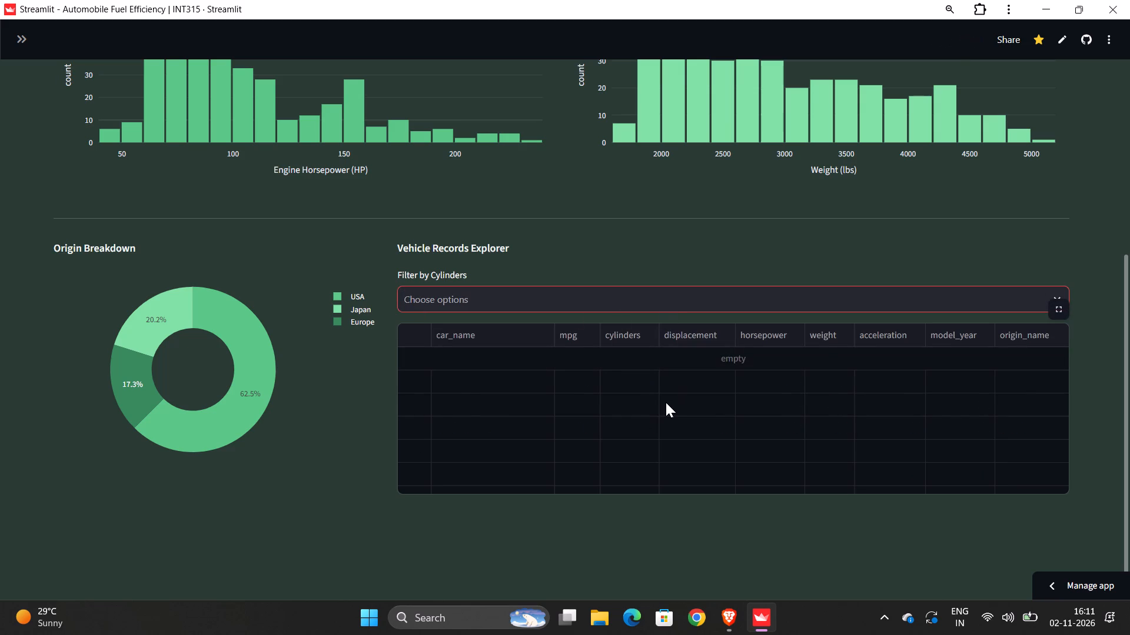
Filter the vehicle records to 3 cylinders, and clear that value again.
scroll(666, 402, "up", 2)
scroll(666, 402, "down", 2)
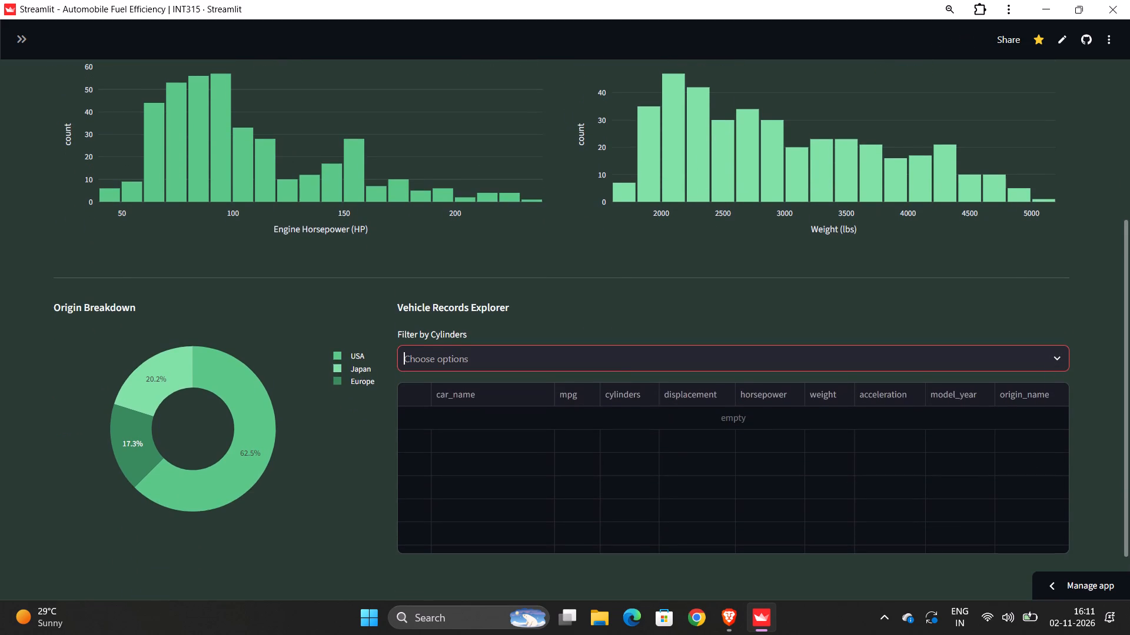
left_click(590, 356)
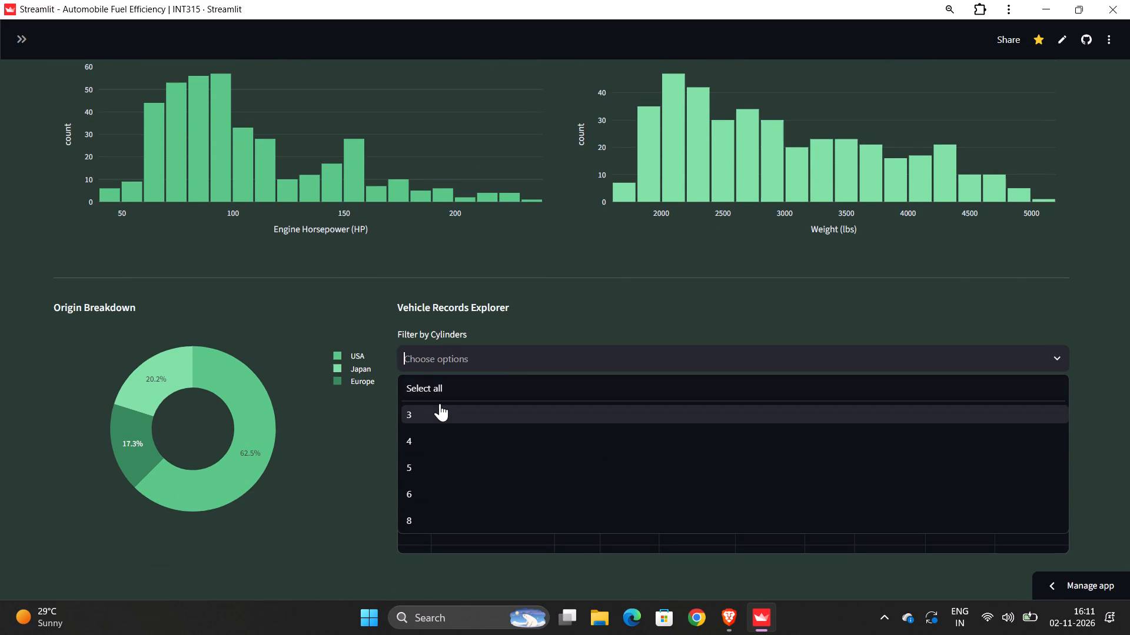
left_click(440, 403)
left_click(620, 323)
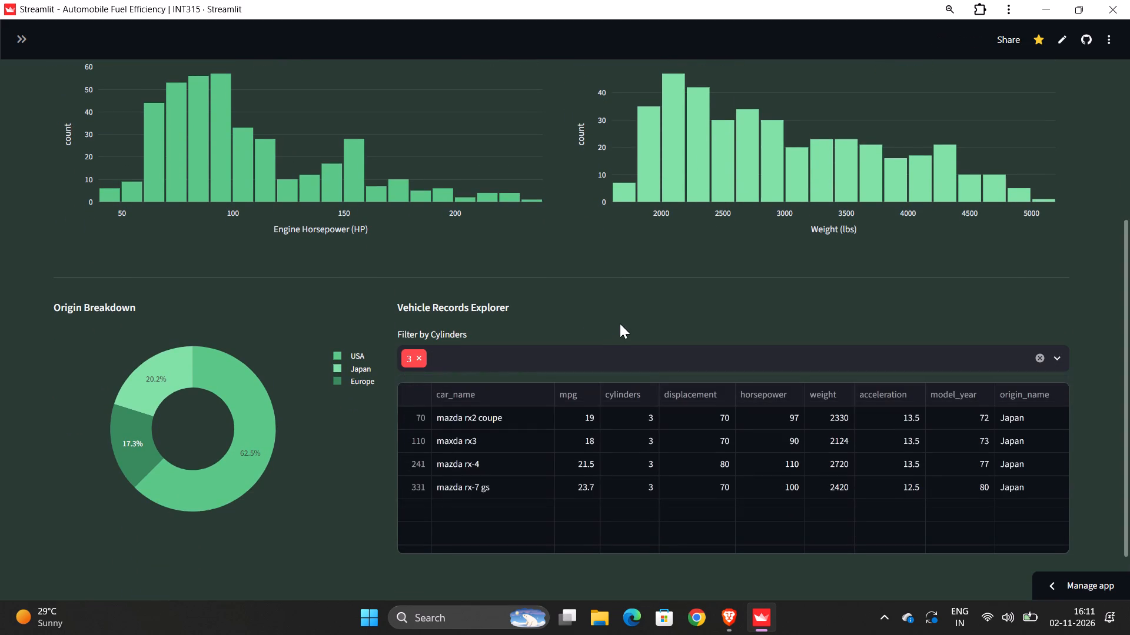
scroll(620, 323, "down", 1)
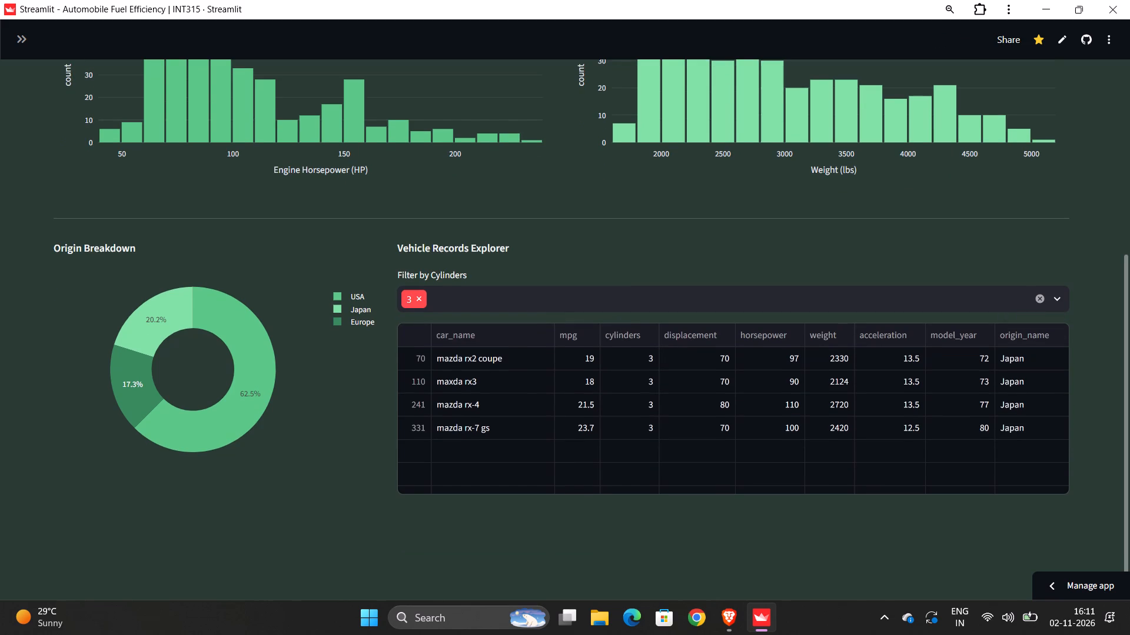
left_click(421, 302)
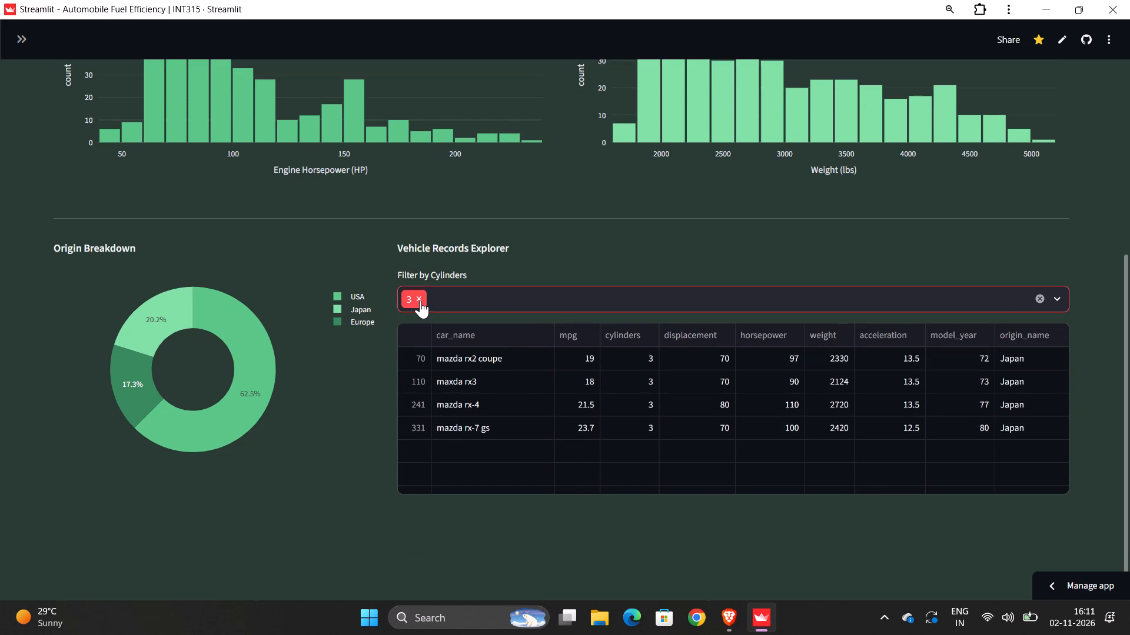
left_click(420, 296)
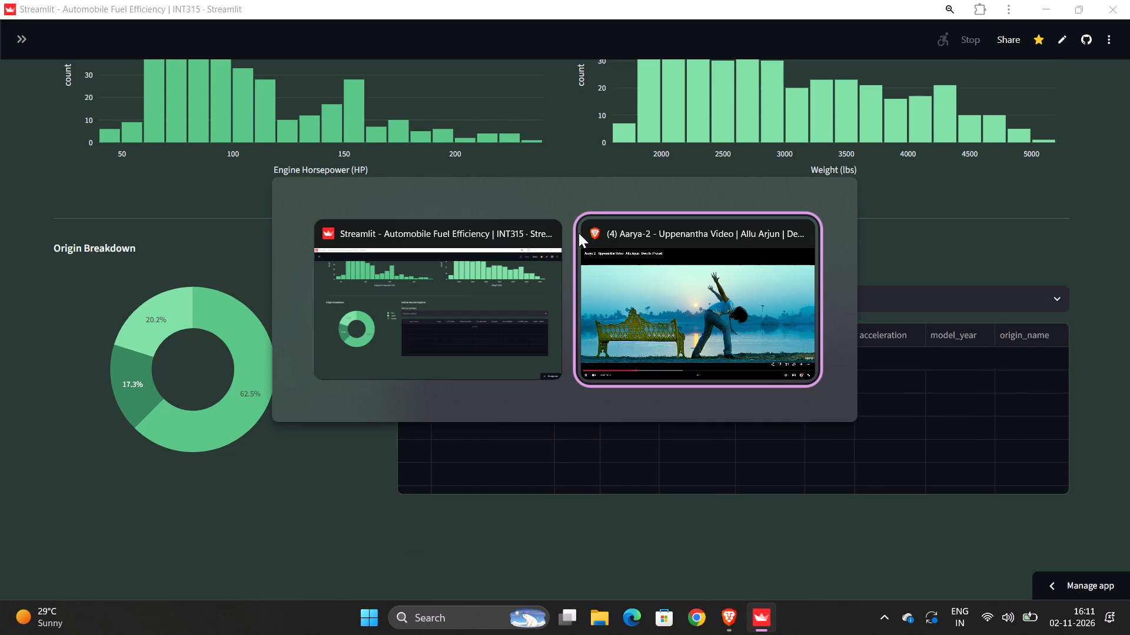
Go back over the dashboard's key metrics and distribution charts, and close its window.
scroll(579, 233, "up", 6)
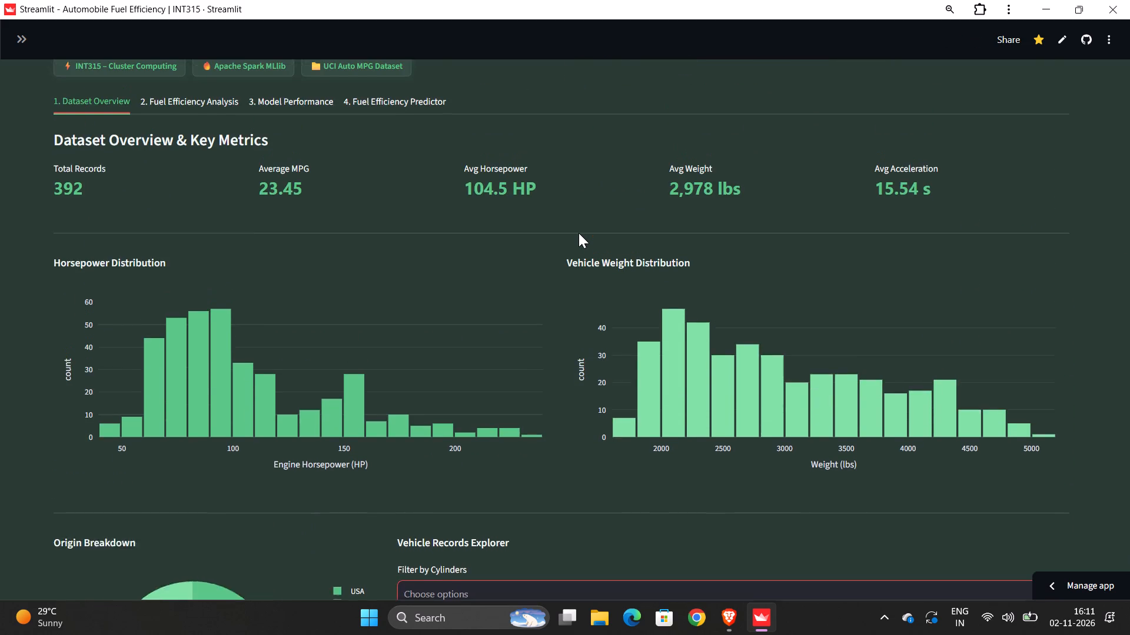
scroll(579, 233, "up", 4)
left_click(1116, 0)
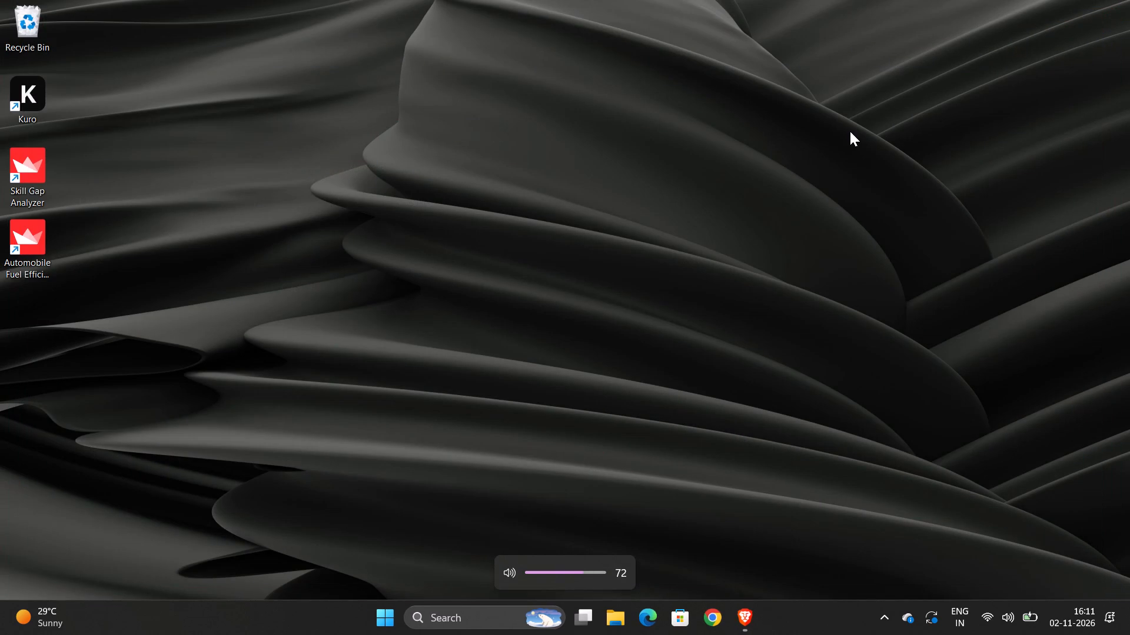
Open the PDF INT315_Project_Report_Predicting_Automobile_Fuel_Efficiency from the Automobile_Fuel_Efficiency_Starter folder in Downloads.
double_click(624, 614)
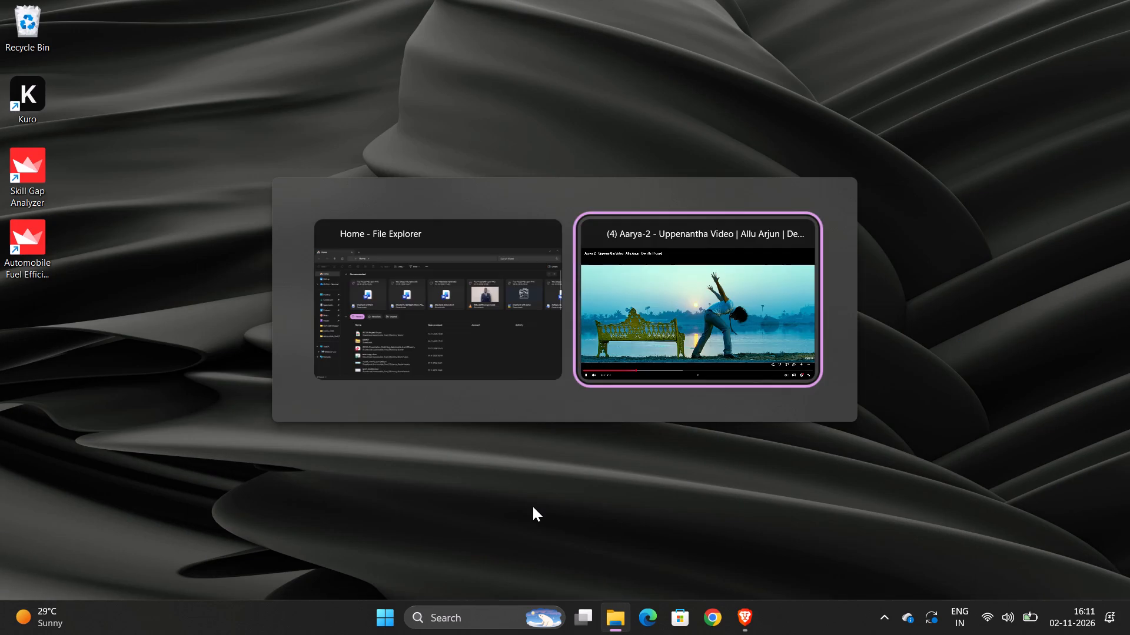
left_click(82, 229)
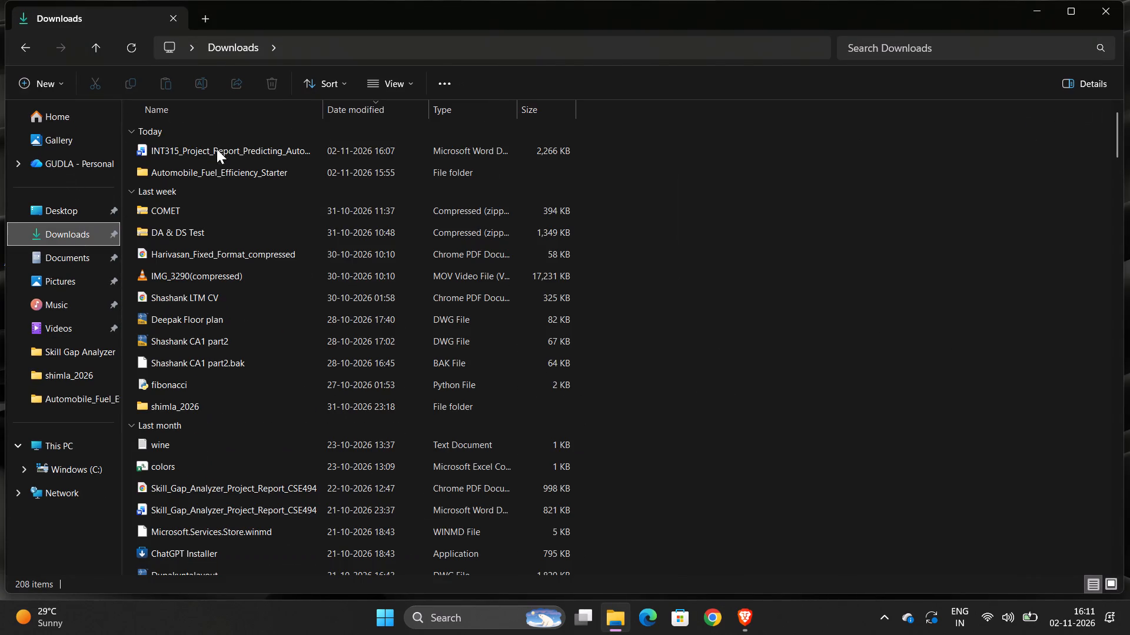
double_click(232, 169)
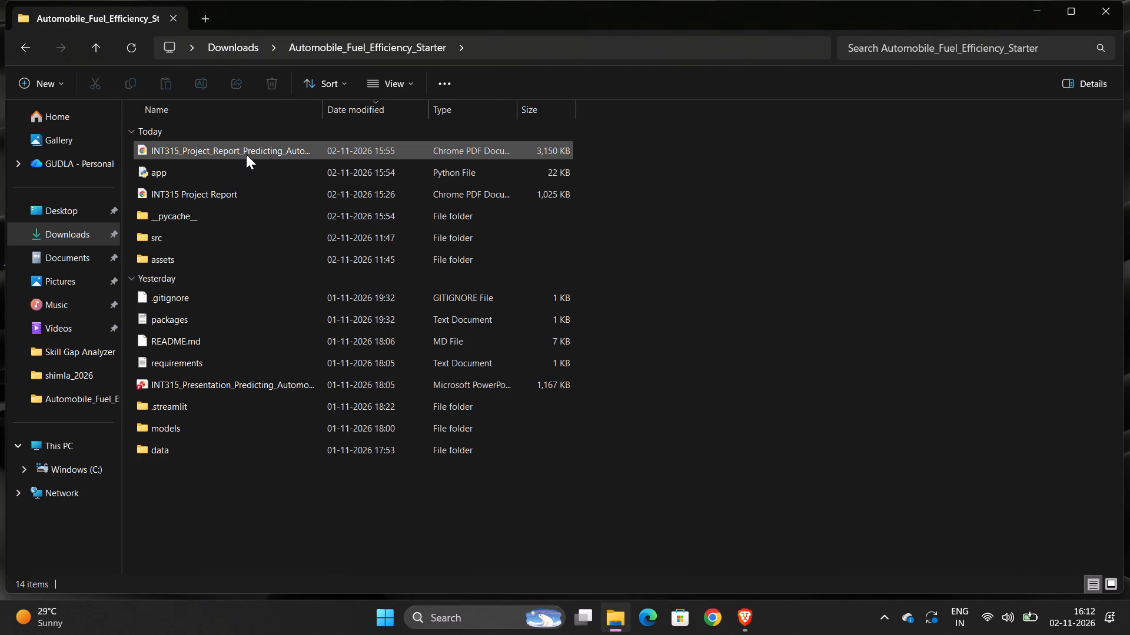
double_click(246, 154)
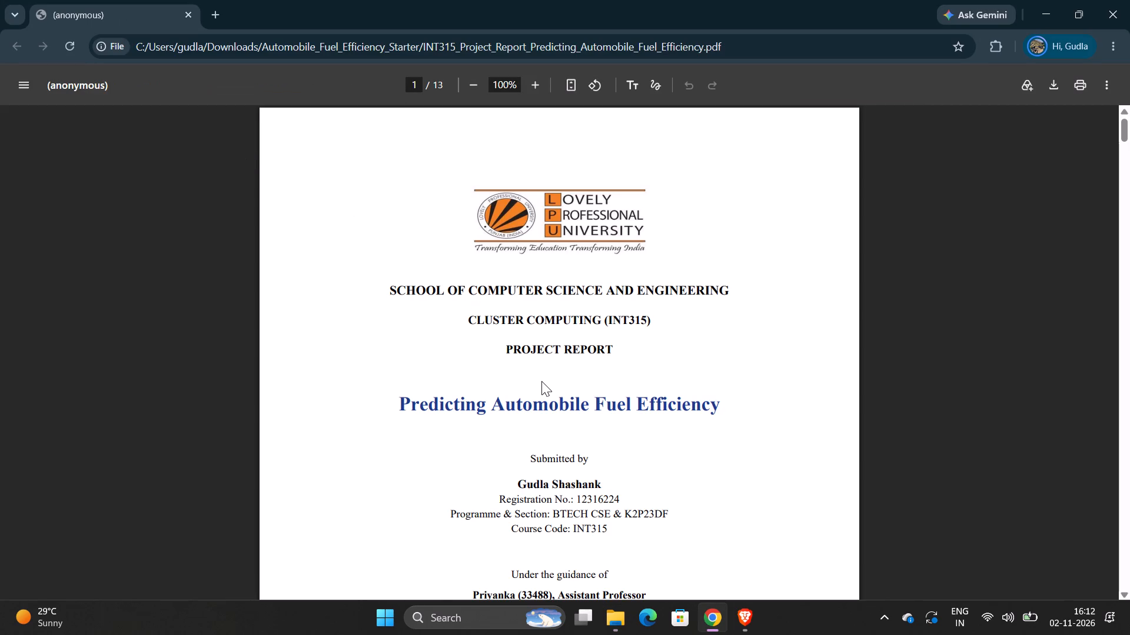
Examine the PDF report's output screenshots, Figures 7 and 8, the Result Analysis and the Execution Screenshots section, and close it.
scroll(541, 381, "down", 20)
scroll(541, 381, "down", 5)
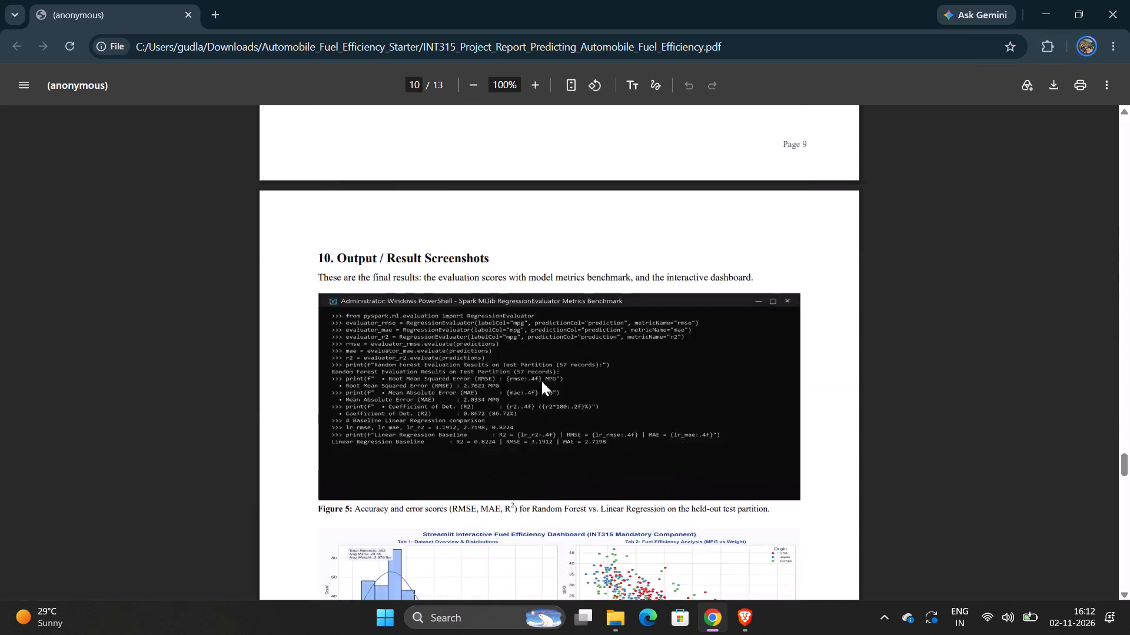
scroll(541, 381, "down", 3)
scroll(541, 381, "up", 7)
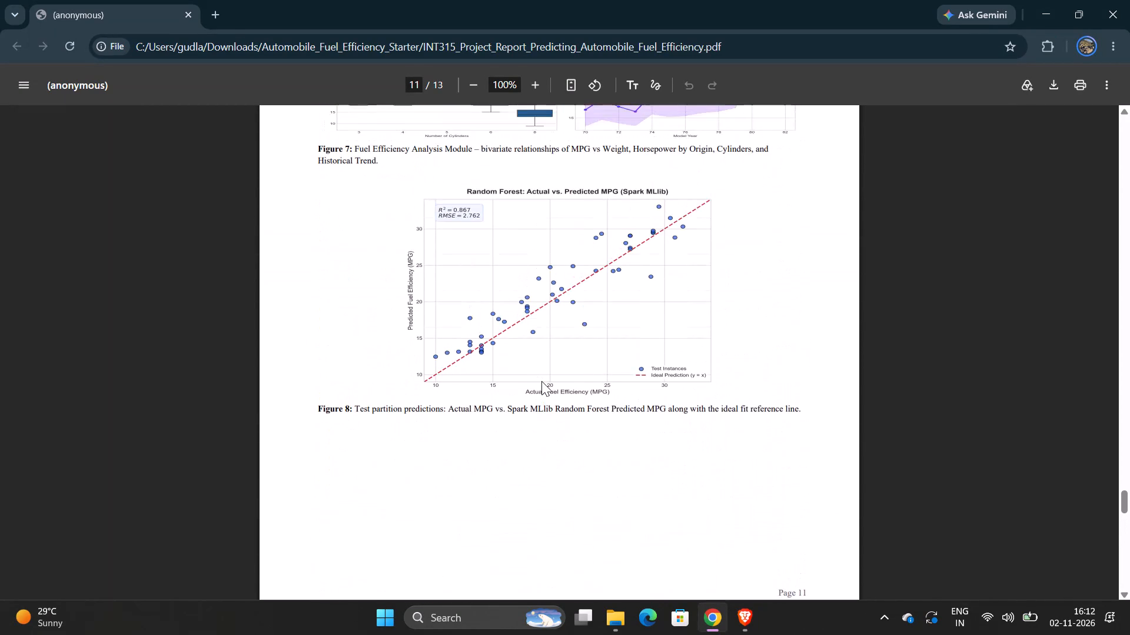
scroll(541, 381, "up", 2)
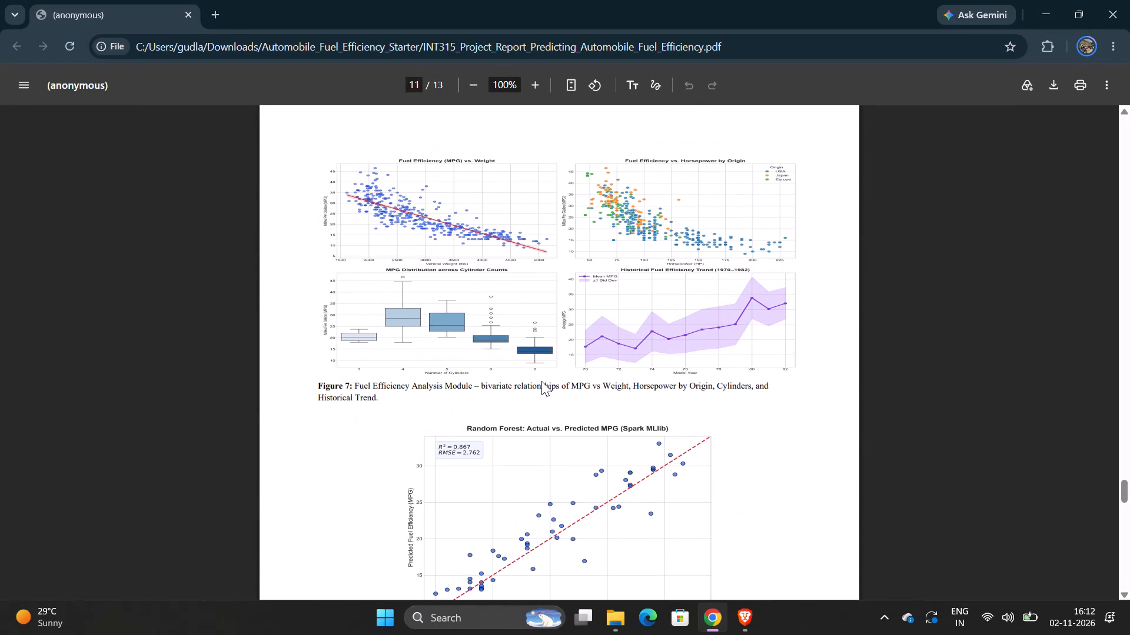
scroll(541, 381, "down", 6)
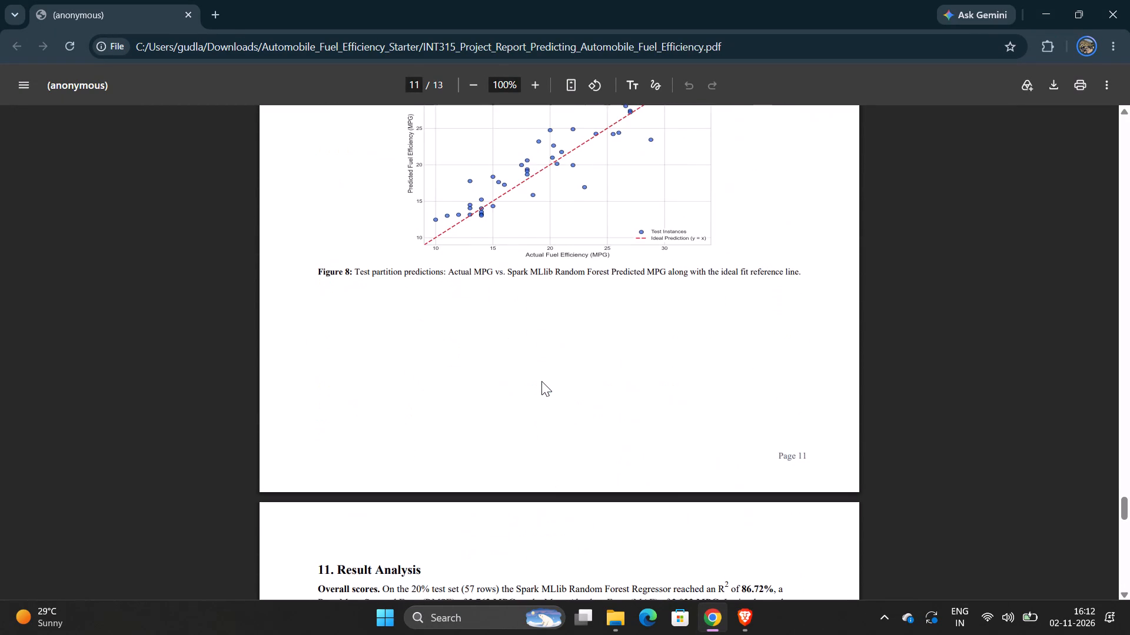
scroll(541, 381, "down", 7)
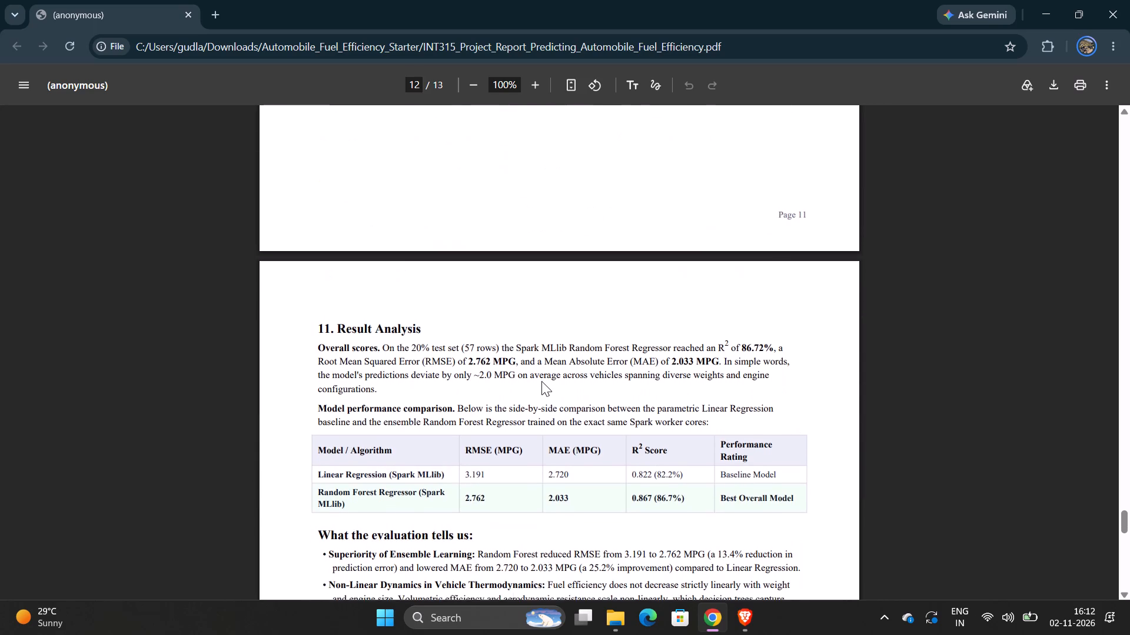
scroll(541, 381, "down", 2)
scroll(541, 381, "up", 16)
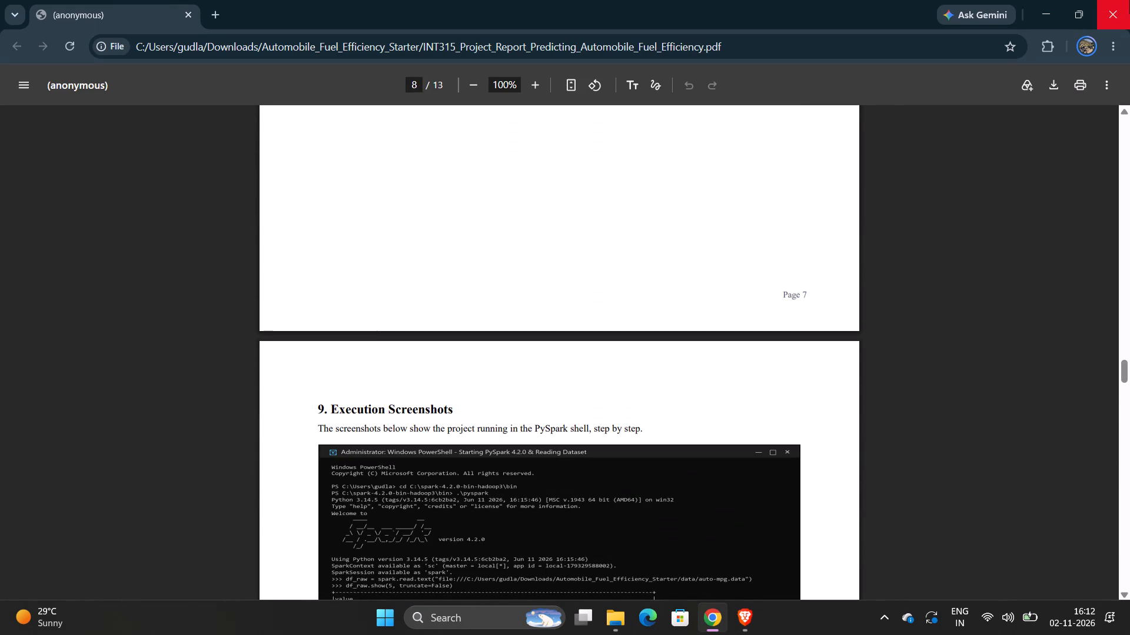
left_click(1129, 0)
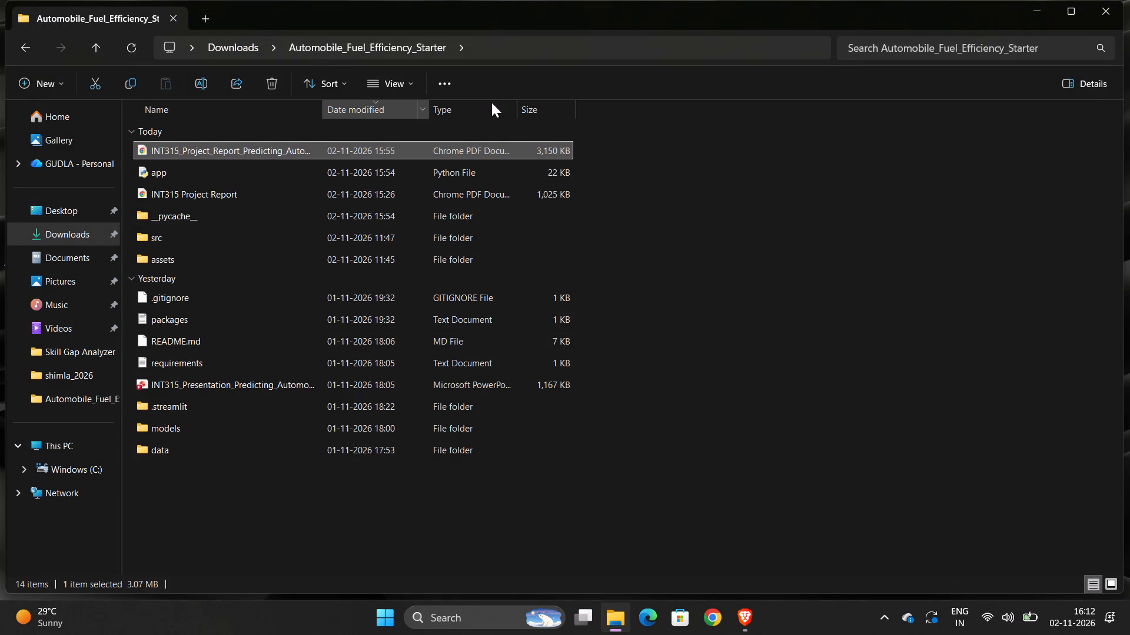
Delete the INT315_Project_Report_Predicting_Automobile_Fuel_Efficiency and INT315 Project Report PDFs from the Automobile_Fuel_Efficiency_Starter folder.
key("Delete")
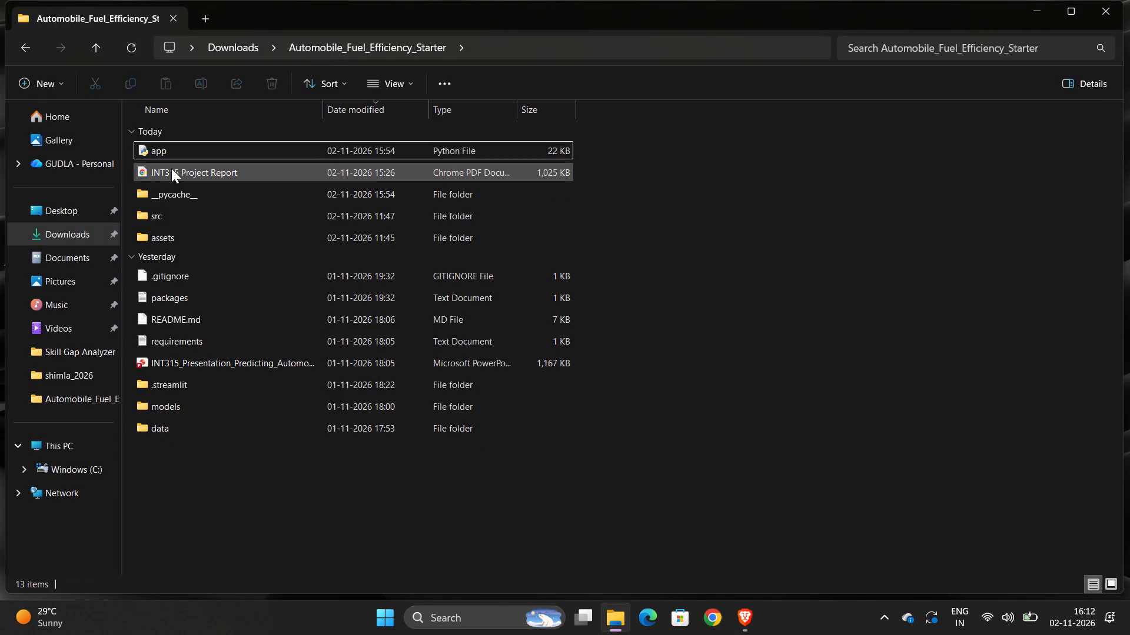
left_click(171, 168)
key("Delete")
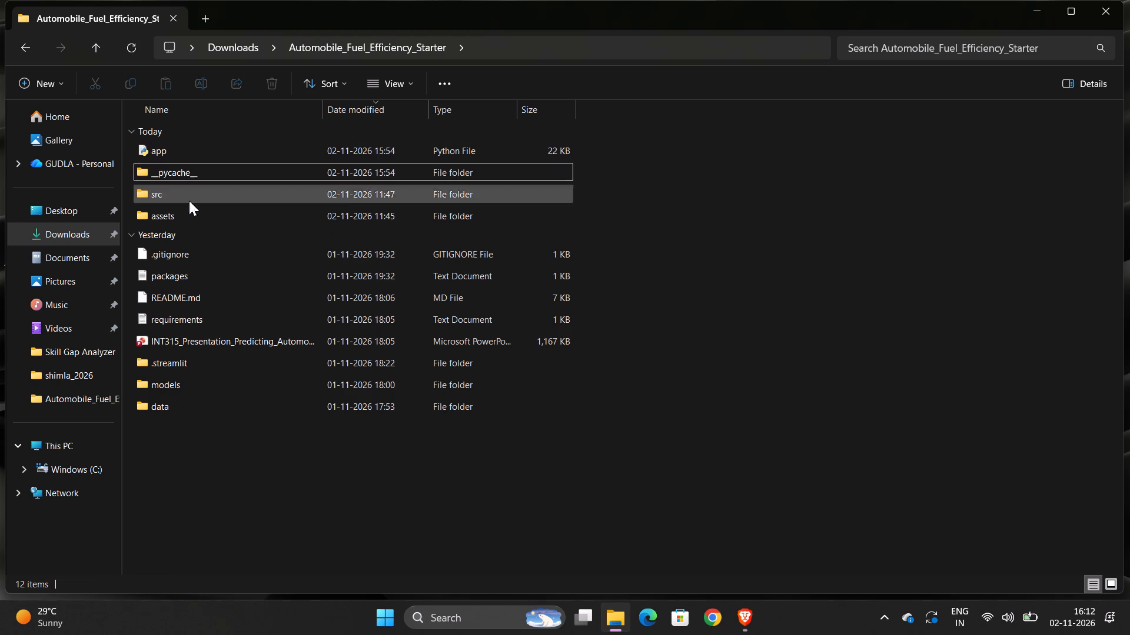
Go to the Downloads folder in File Explorer.
left_click(59, 239)
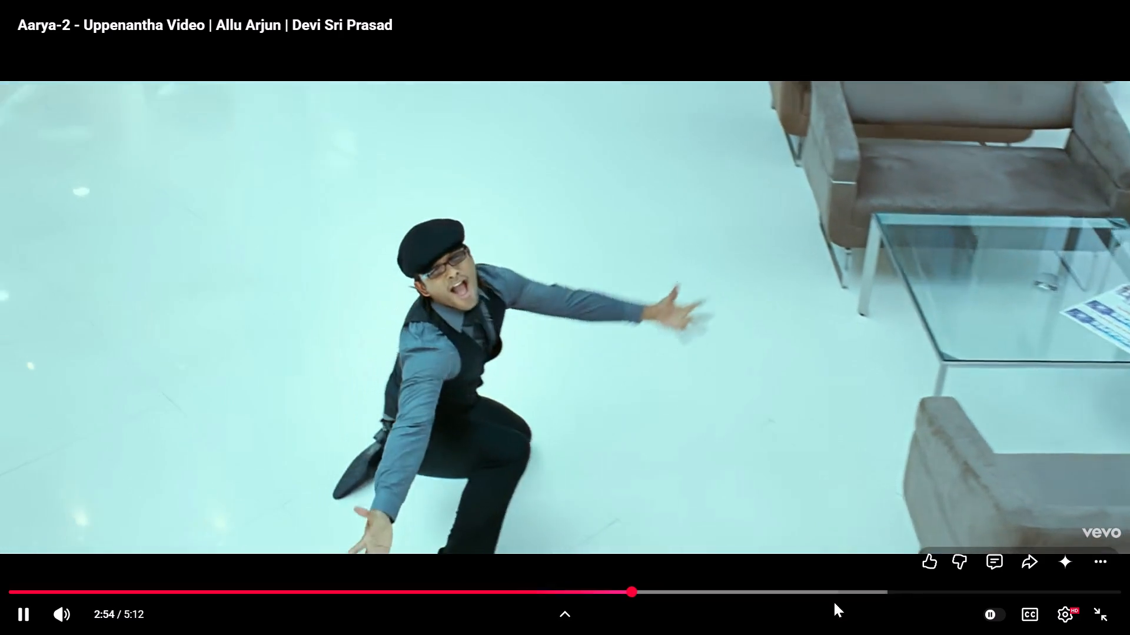
Switch to Chrome, open a new tab, and reload and close the tab of the deleted PDF report.
left_click(713, 616)
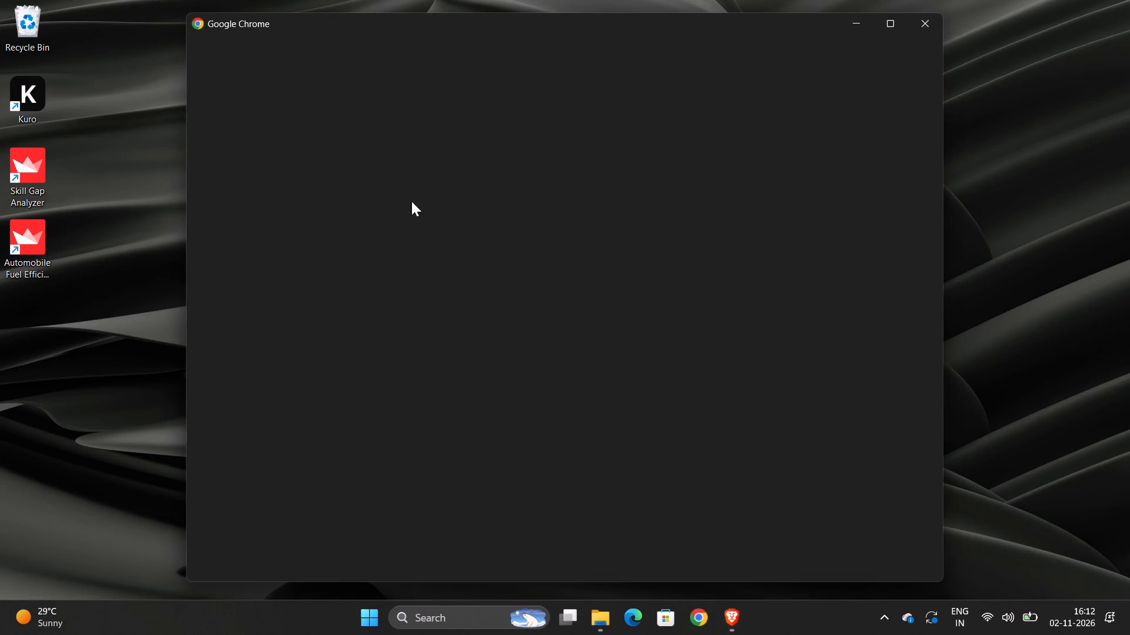
left_click(495, 361)
left_click(466, 369)
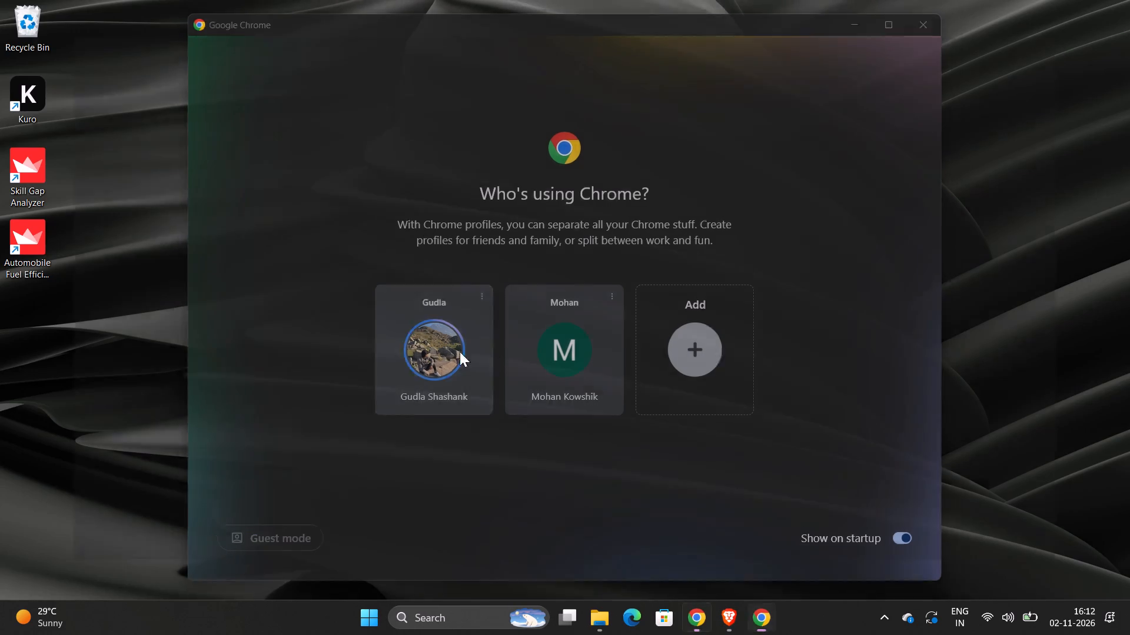
left_click(217, 6)
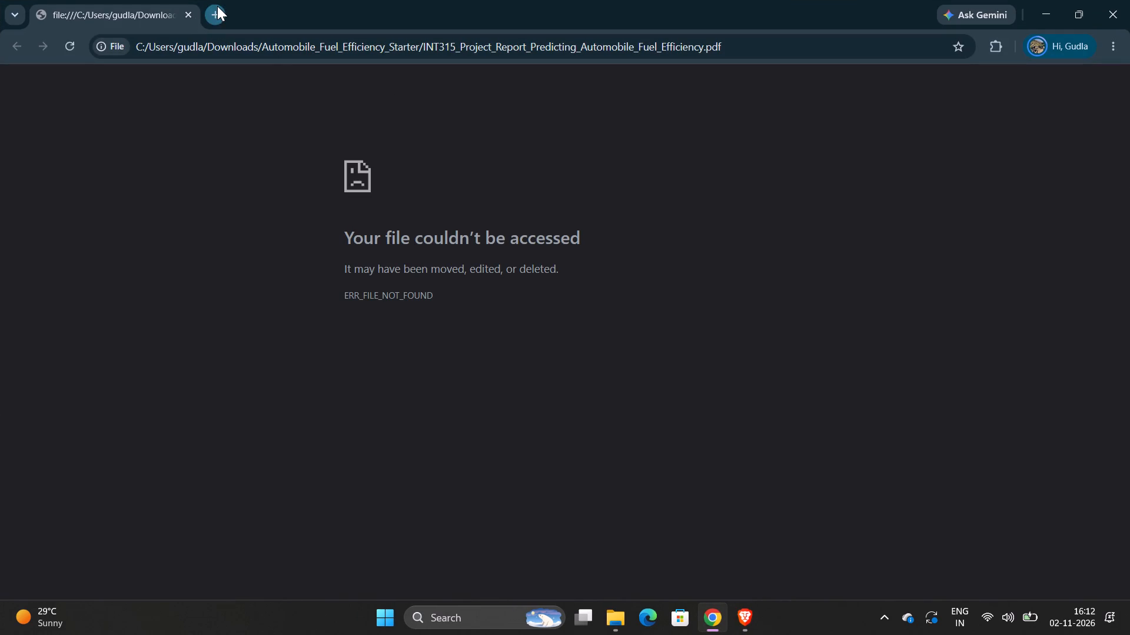
left_click(117, 6)
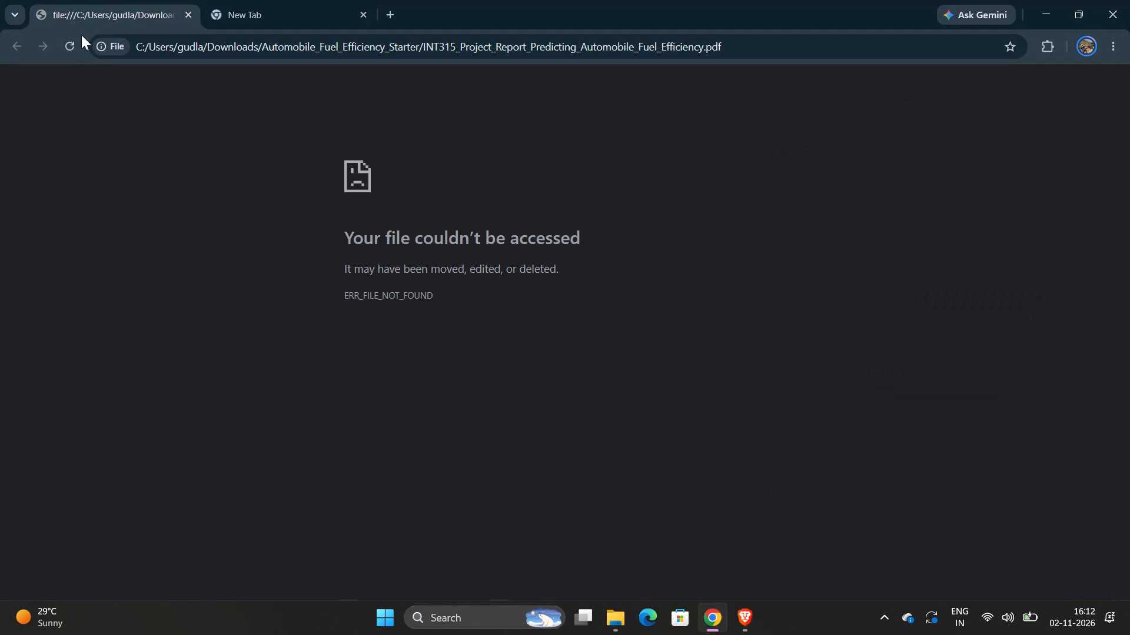
left_click(74, 41)
left_click(74, 41)
left_click(186, 12)
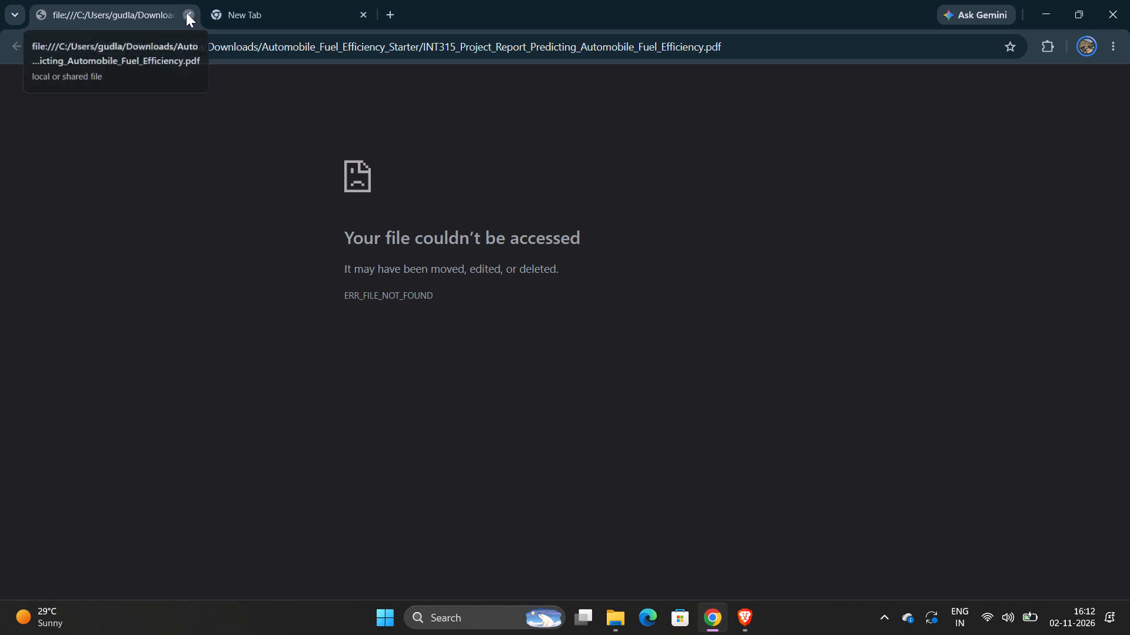
Search the web for word to pdf and open iLovePDF's Word to PDF converter.
type("word")
key("Return")
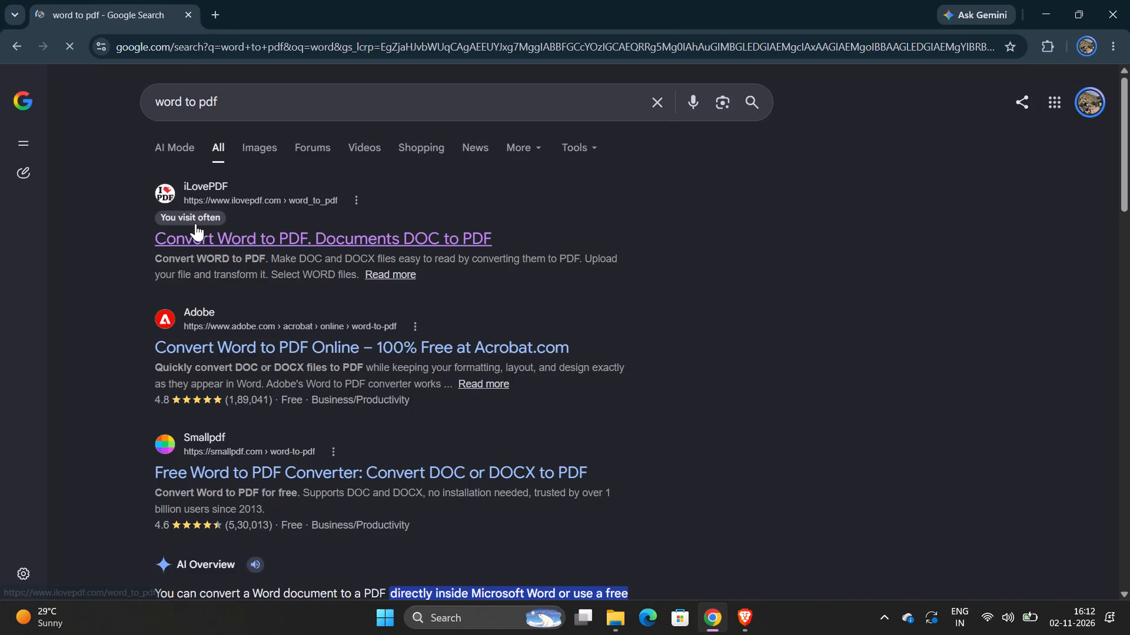
left_click(195, 223)
Convert the INT315_Project_Report_Predicting_Automobile_Fuel_Efficiency Word document from Downloads to PDF and download it.
left_click(595, 248)
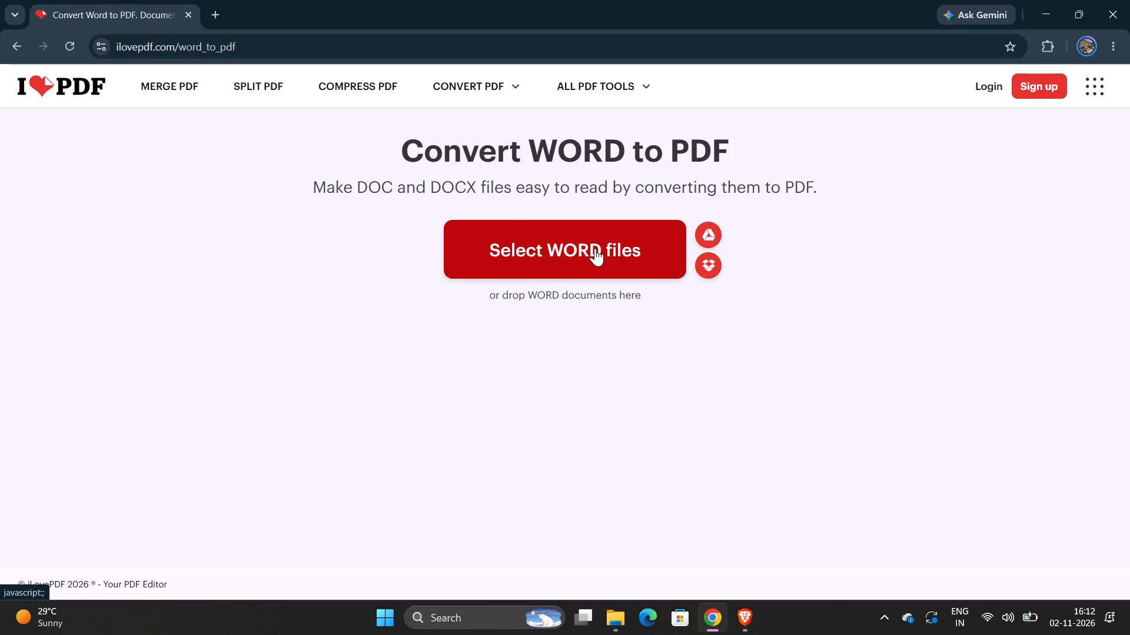
left_click(65, 170)
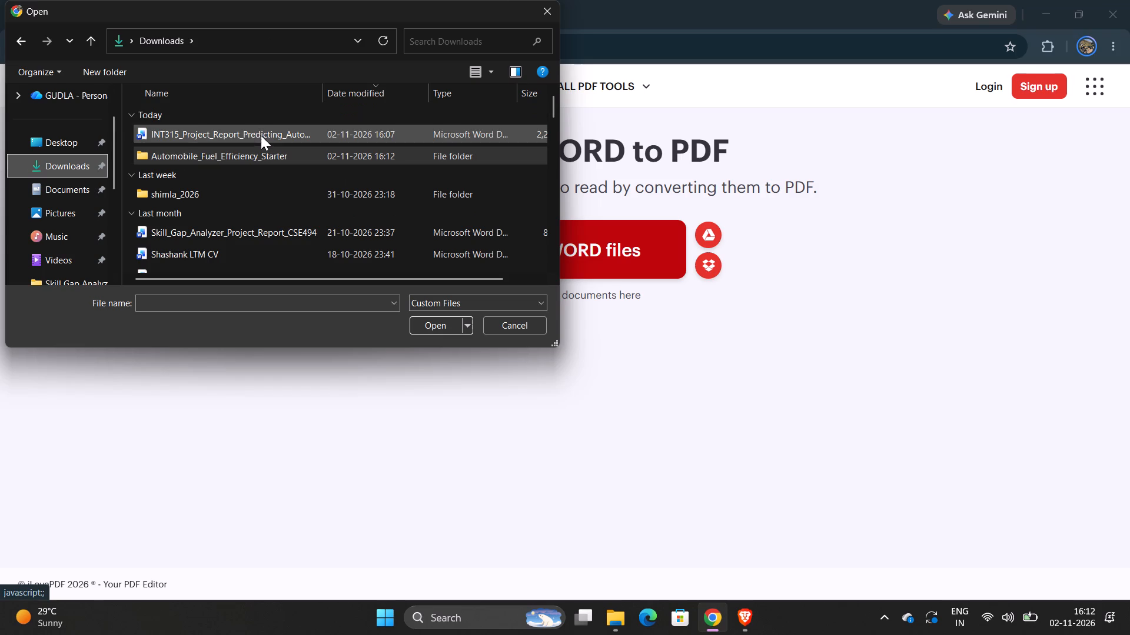
double_click(261, 137)
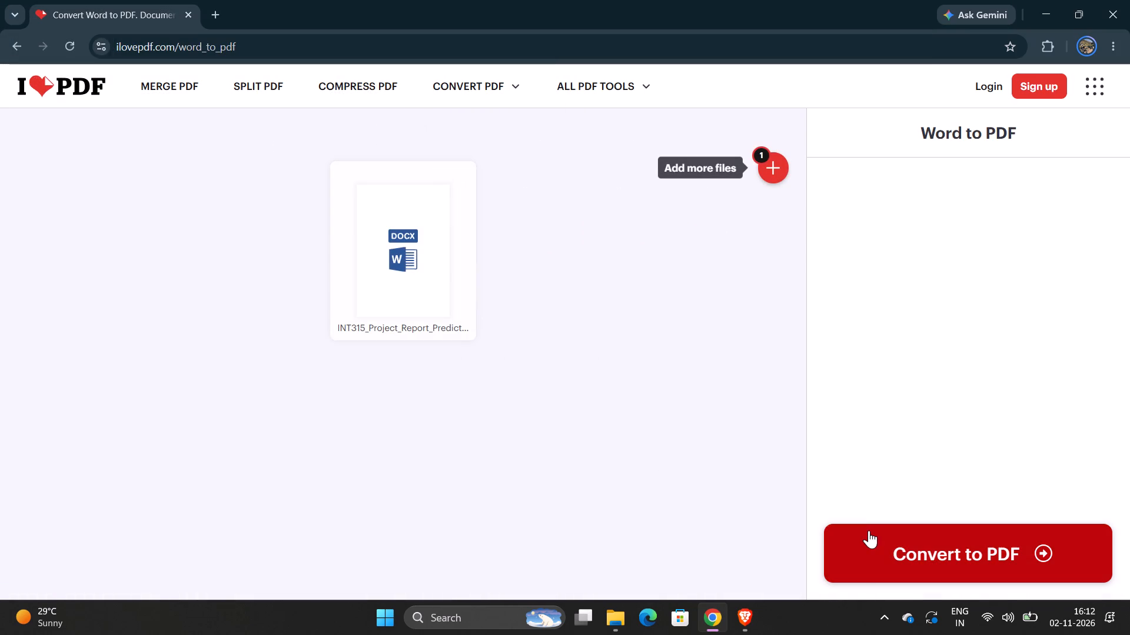
left_click(887, 540)
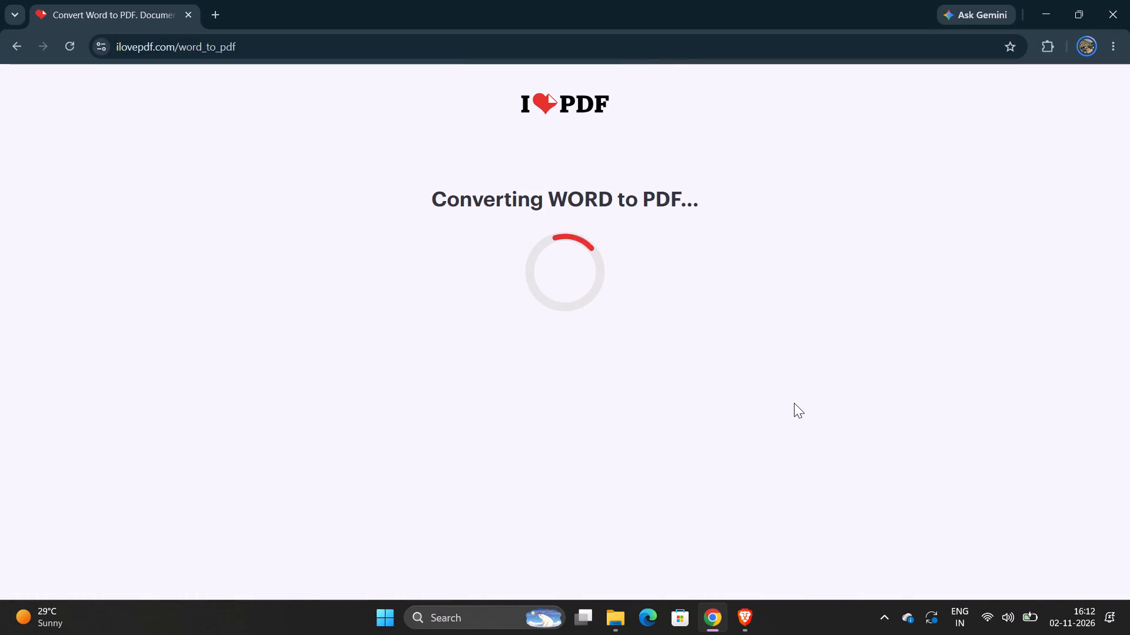
left_click(630, 213)
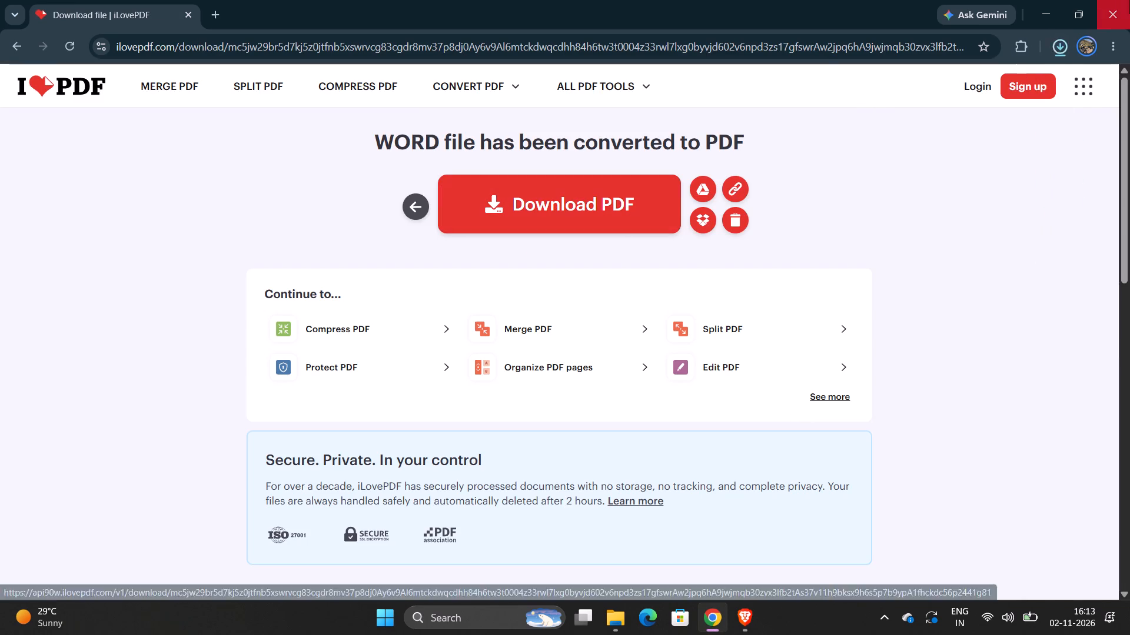
Open the downloaded PDF report and examine its pages through the dashboard figures and the Result Analysis section.
left_click(932, 98)
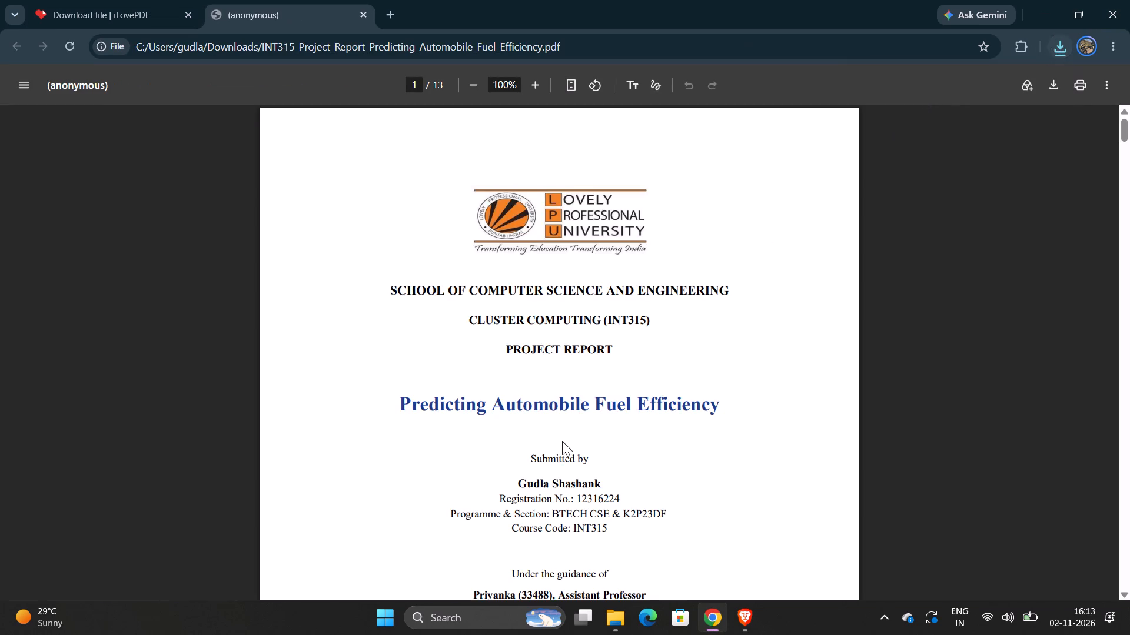
scroll(562, 441, "down", 8)
scroll(562, 441, "down", 13)
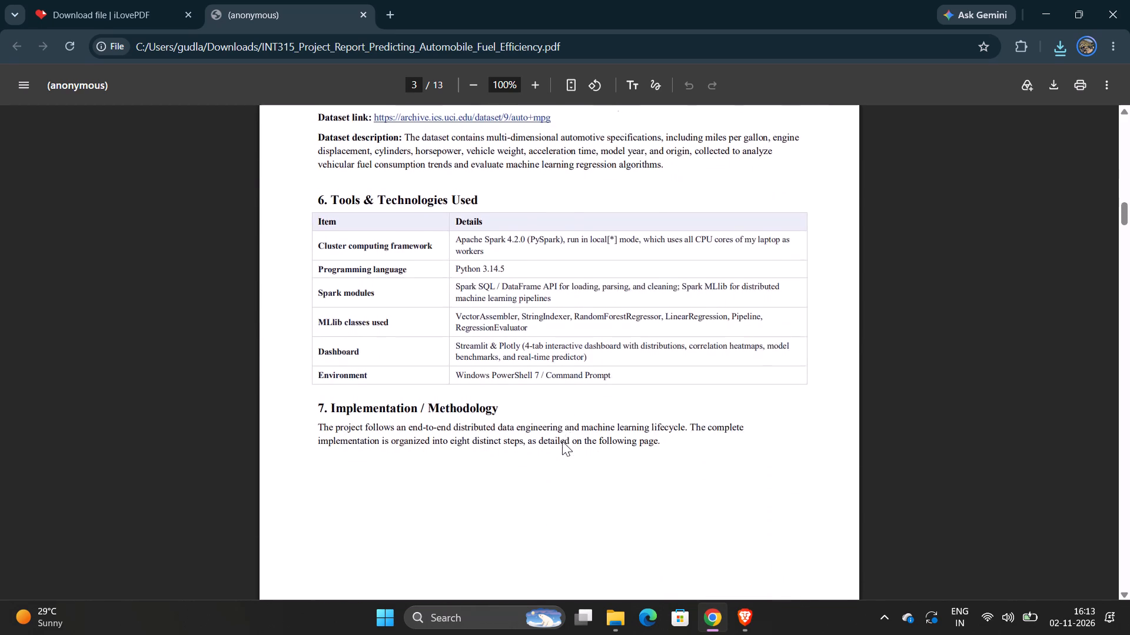
scroll(562, 441, "down", 12)
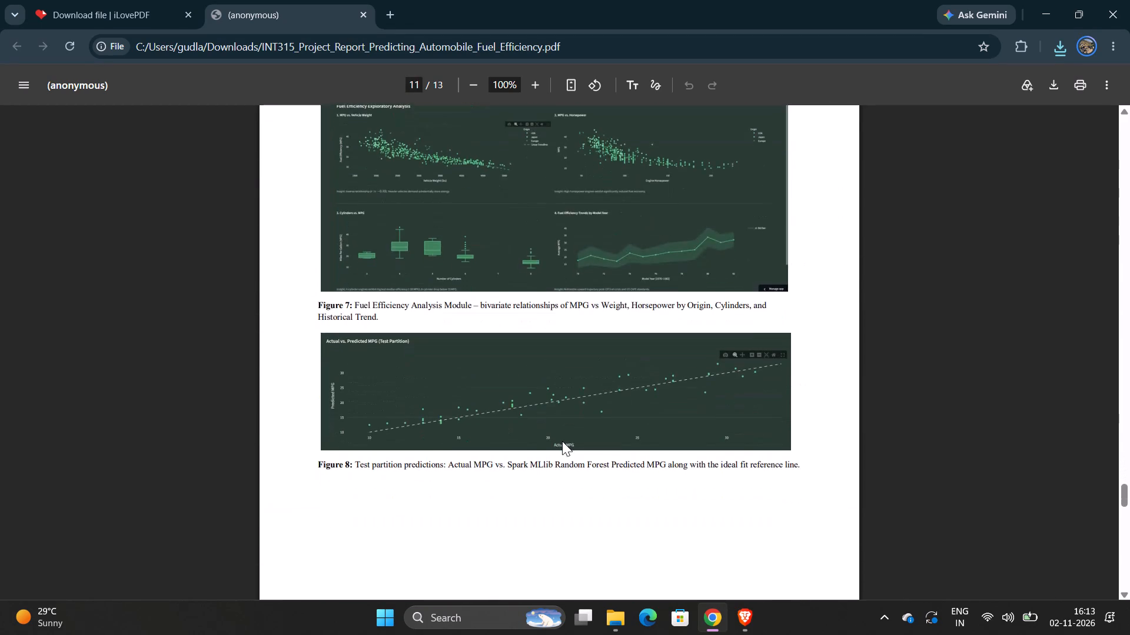
scroll(562, 441, "down", 4)
scroll(562, 441, "up", 9)
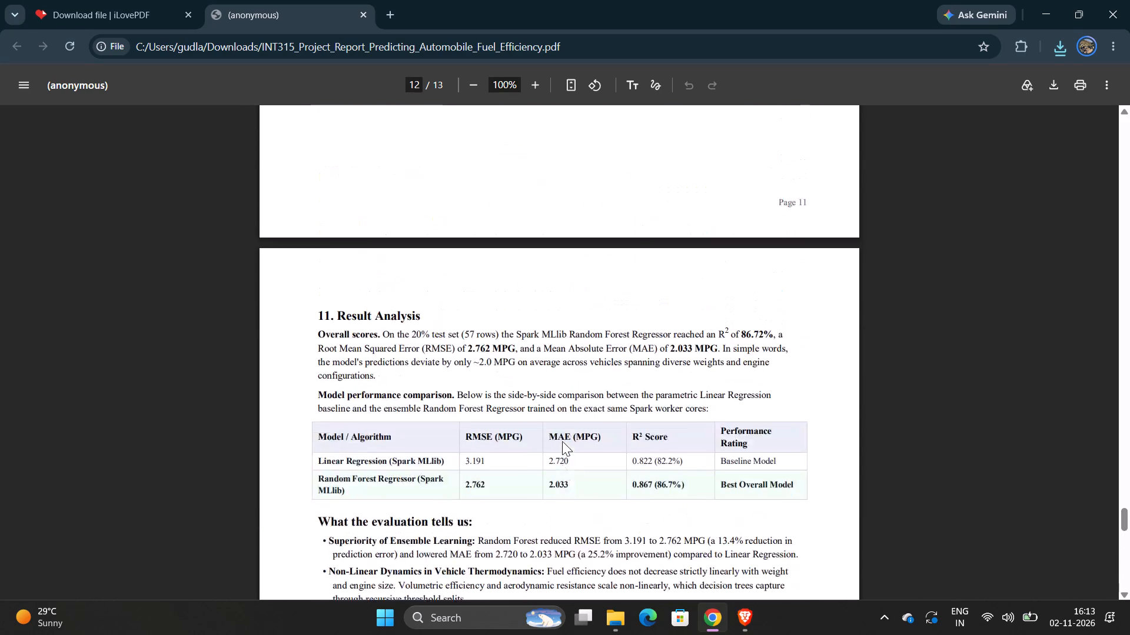
scroll(562, 441, "up", 3)
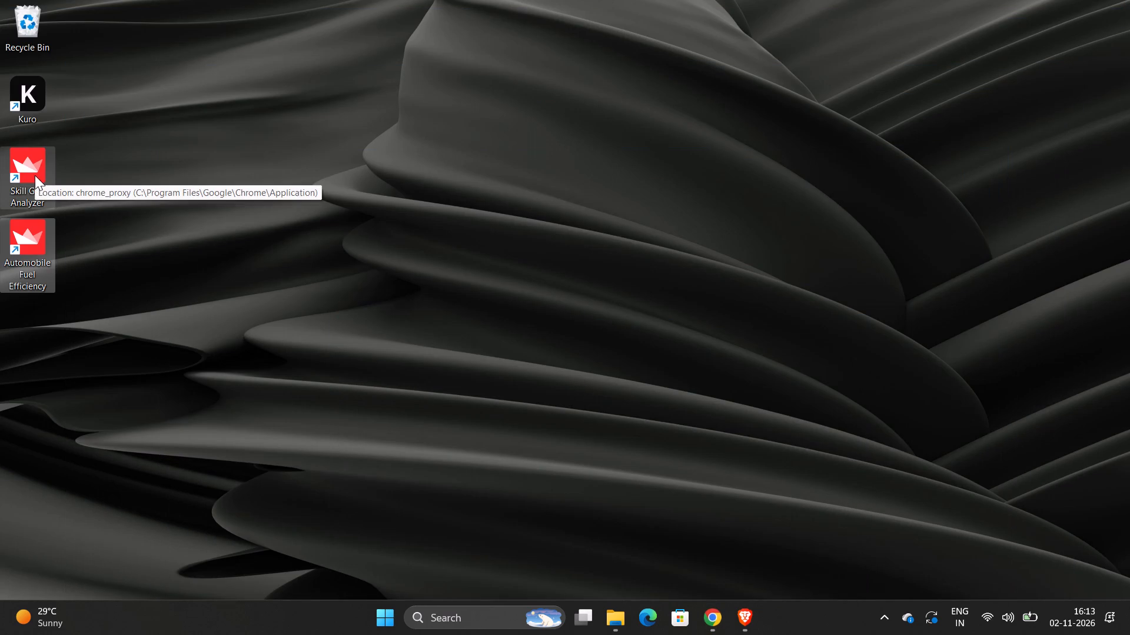
Open the Automobile Fuel Efficiency dashboard and capture its Dataset Overview at 67% zoom, from the title down to the Vehicle Records Explorer rows.
double_click(42, 248)
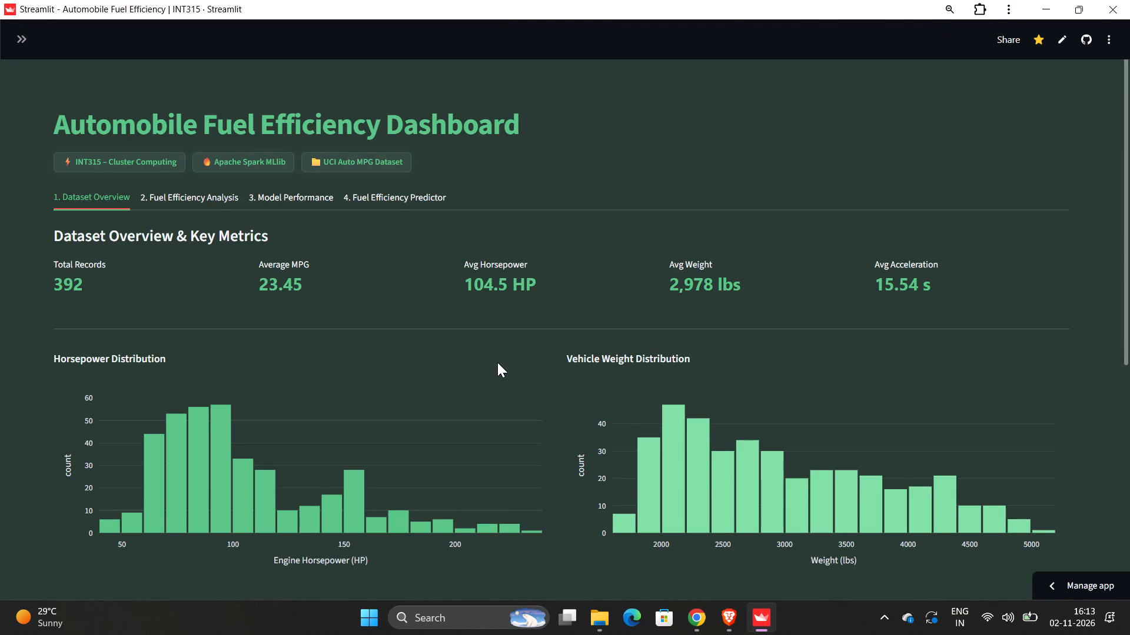
scroll(497, 362, "up", 1)
scroll(497, 362, "right", 2)
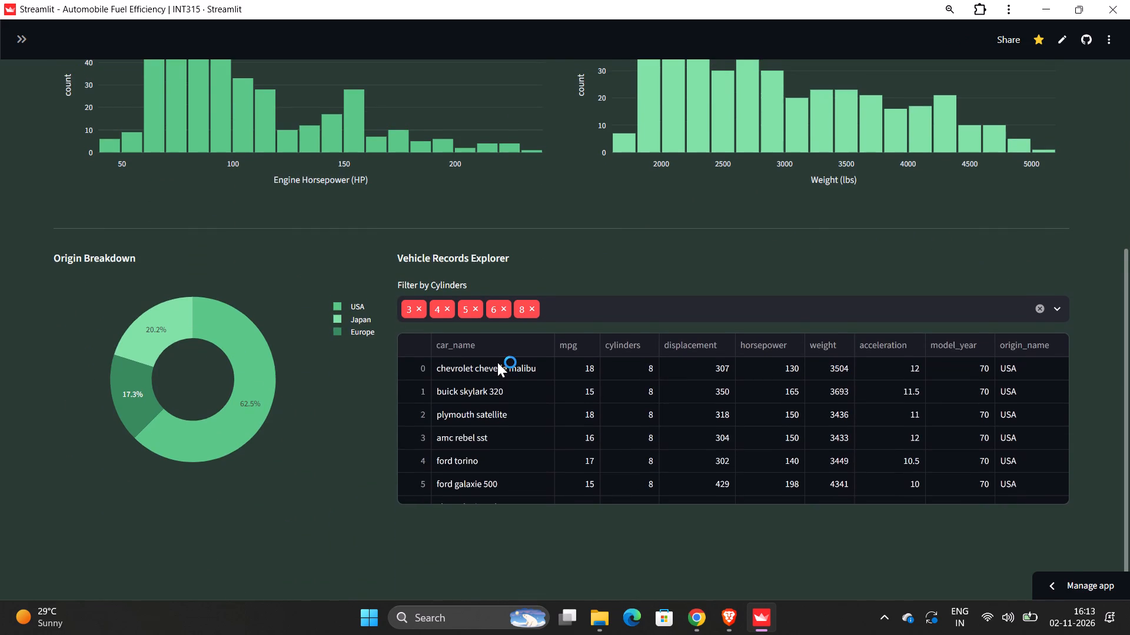
scroll(497, 362, "right", 1)
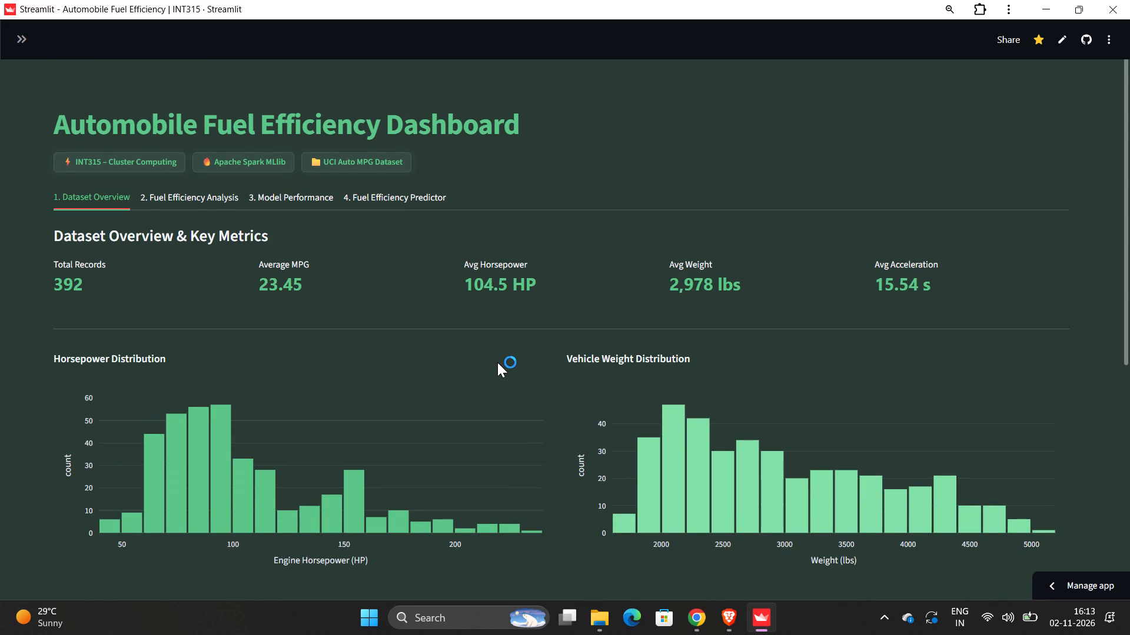
key("ctrl+minus")
key("ctrl+minus")
key("ctrl+minus")
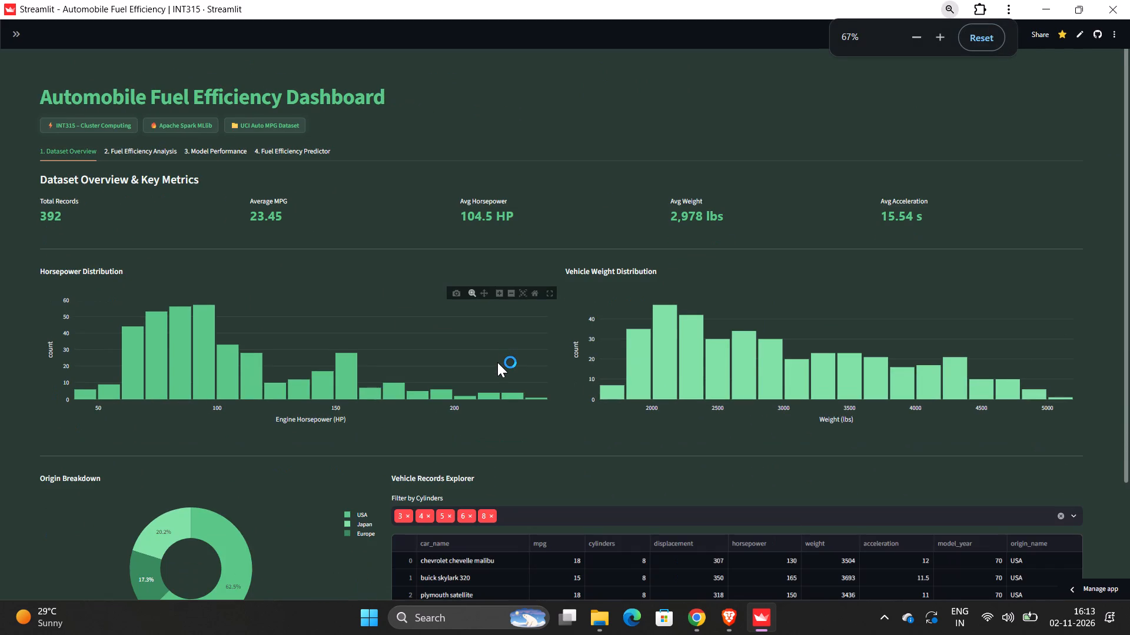
key("ctrl+minus")
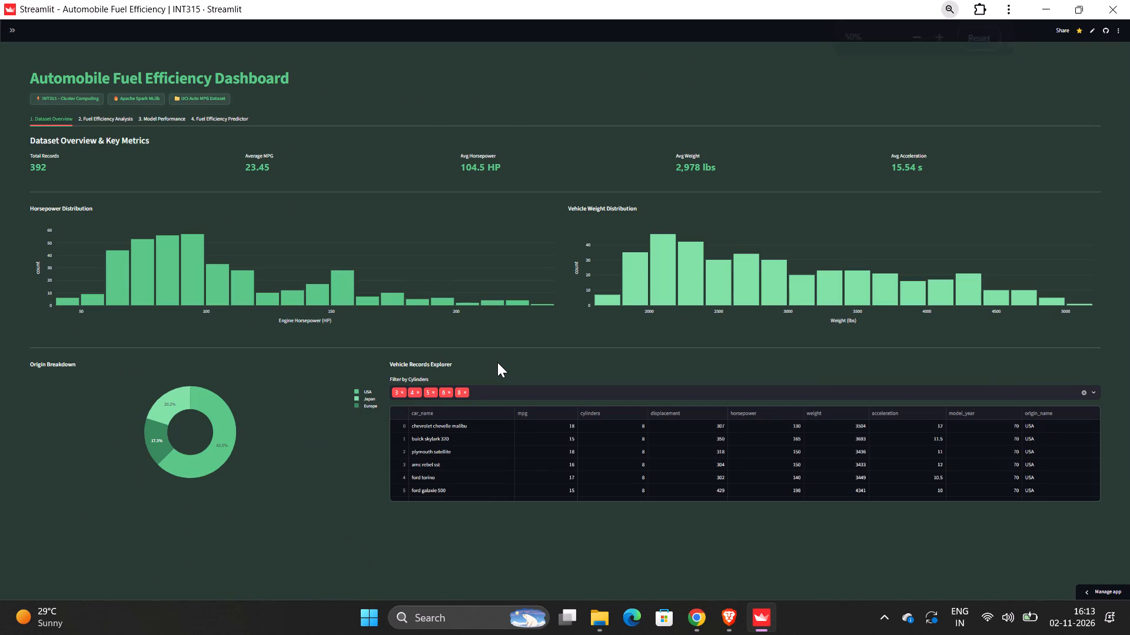
key("ctrl+equal")
scroll(497, 362, "down", 1)
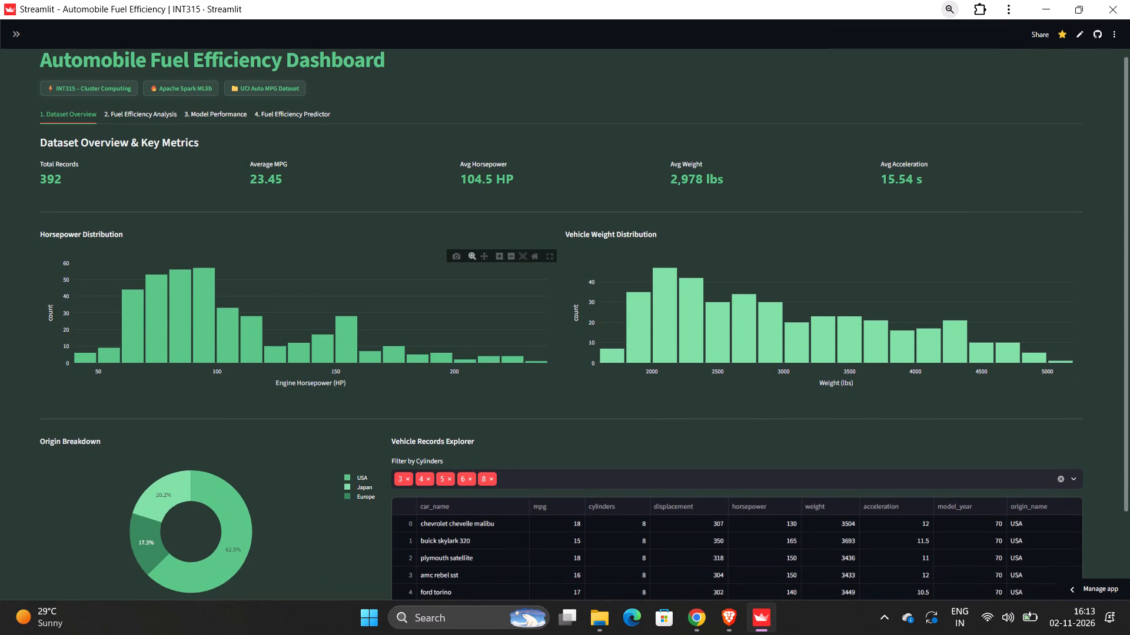
scroll(497, 362, "down", 3)
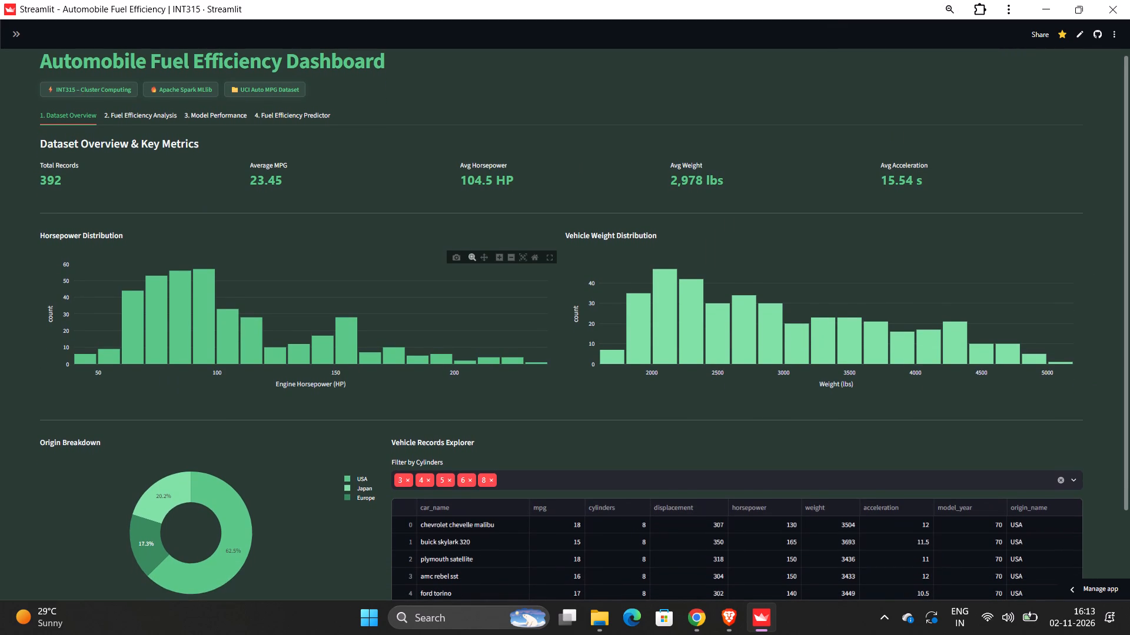
scroll(497, 362, "down", 1)
key("Print")
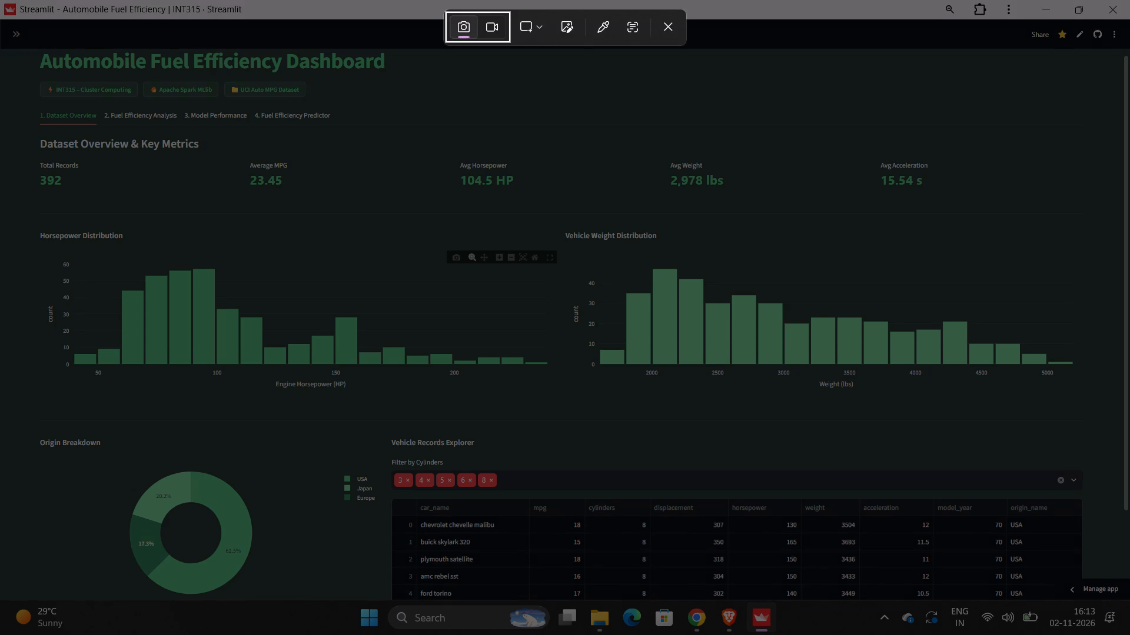
left_click_drag(0, 49, 1129, 612)
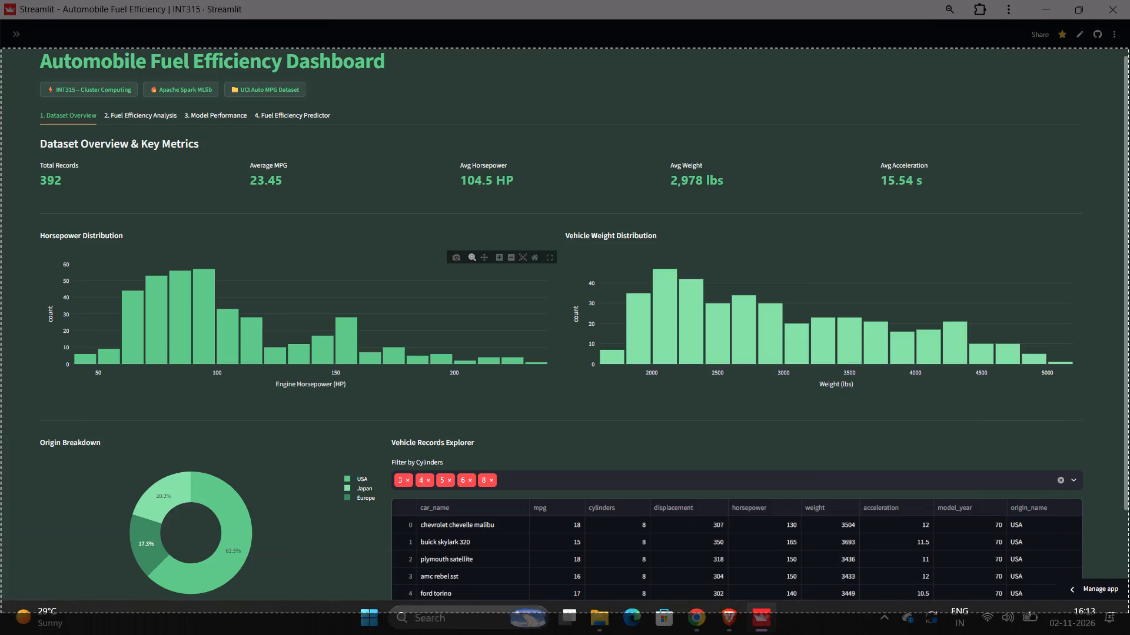
left_click_drag(1129, 612, 1129, 599)
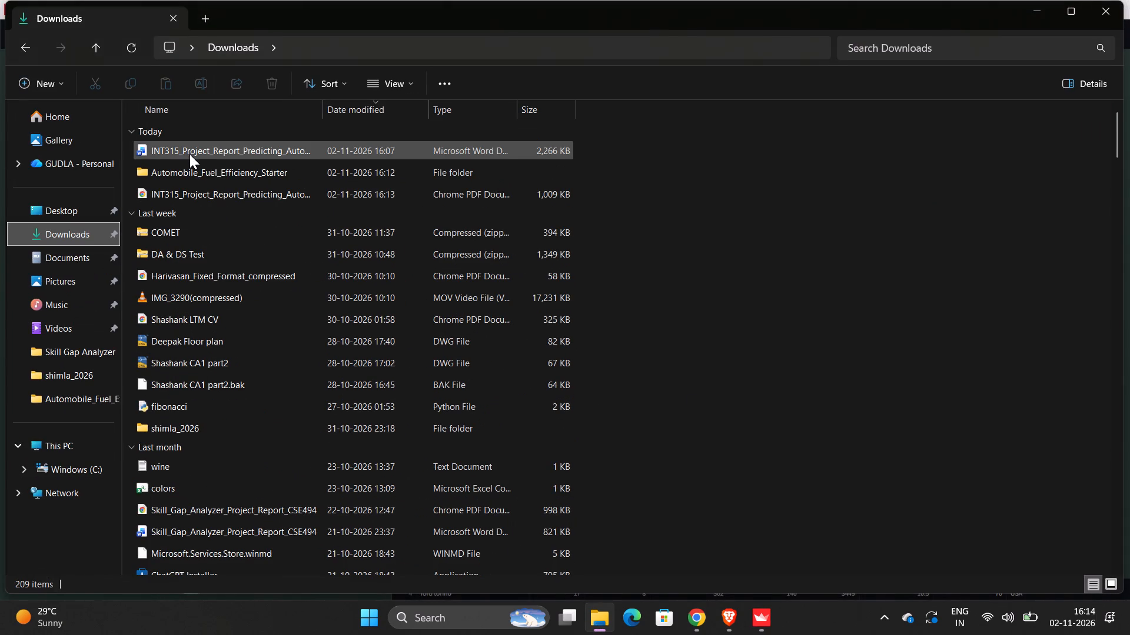
Open the INT315 Word report from Downloads and replace the dashboard picture above the Figure 6 caption with the new capture.
double_click(190, 154)
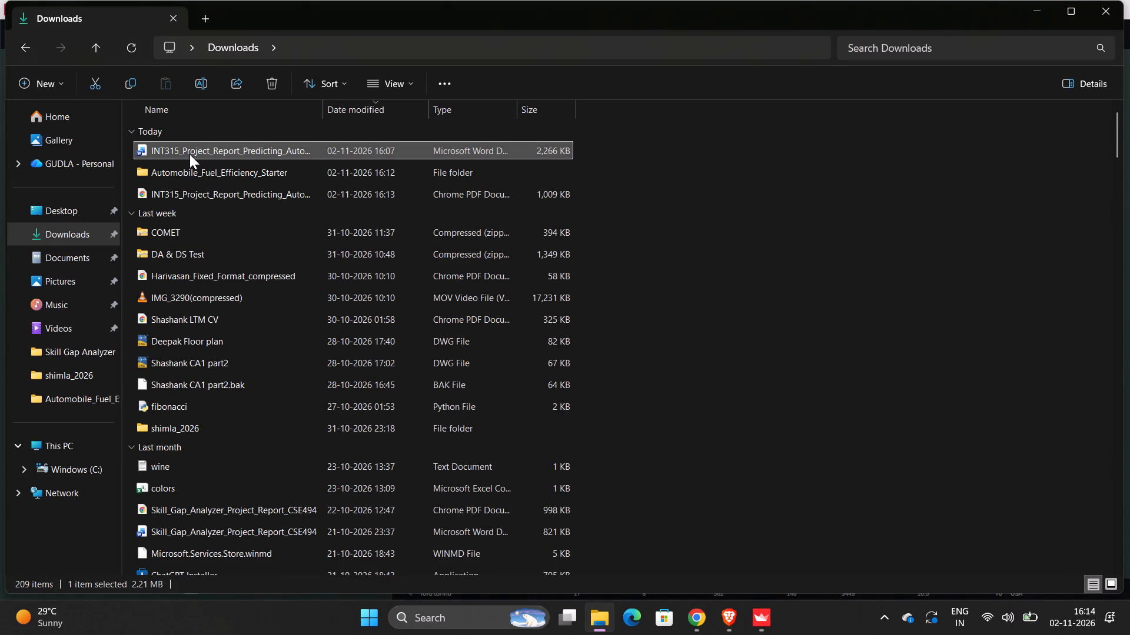
scroll(604, 375, "down", 8)
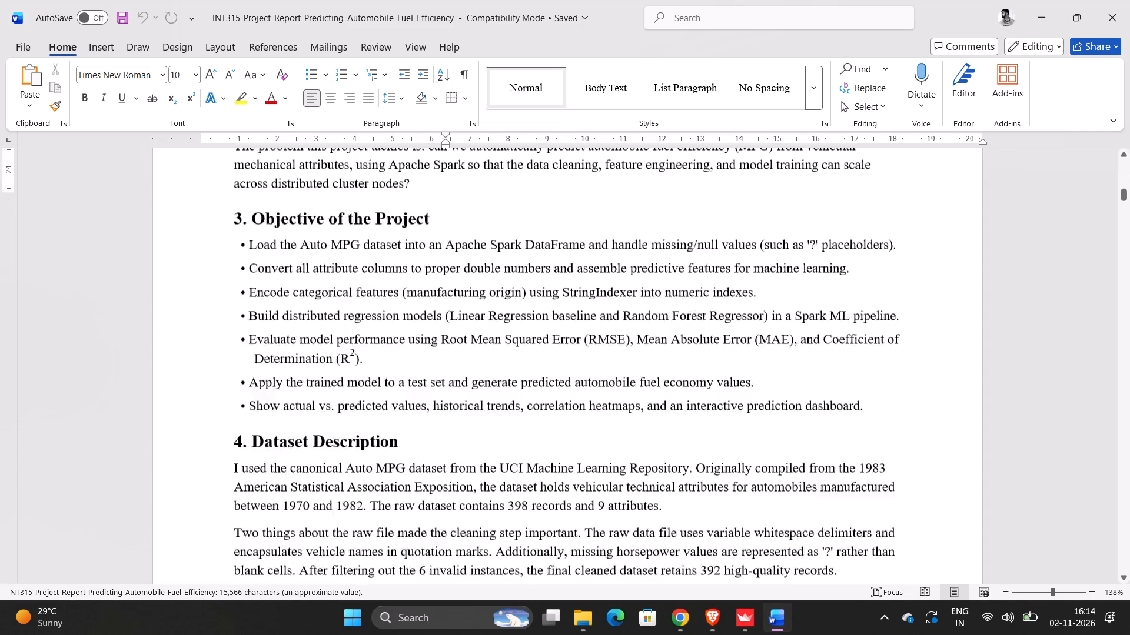
scroll(604, 375, "down", 20)
scroll(604, 375, "down", 4)
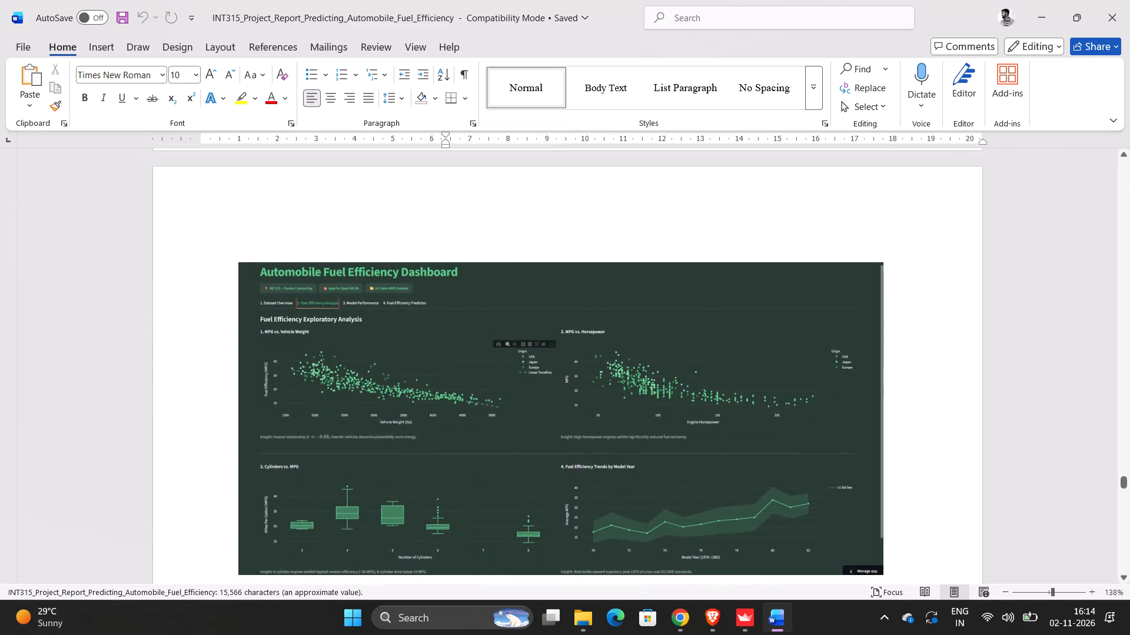
scroll(604, 375, "down", 2)
scroll(604, 375, "up", 7)
left_click(534, 384)
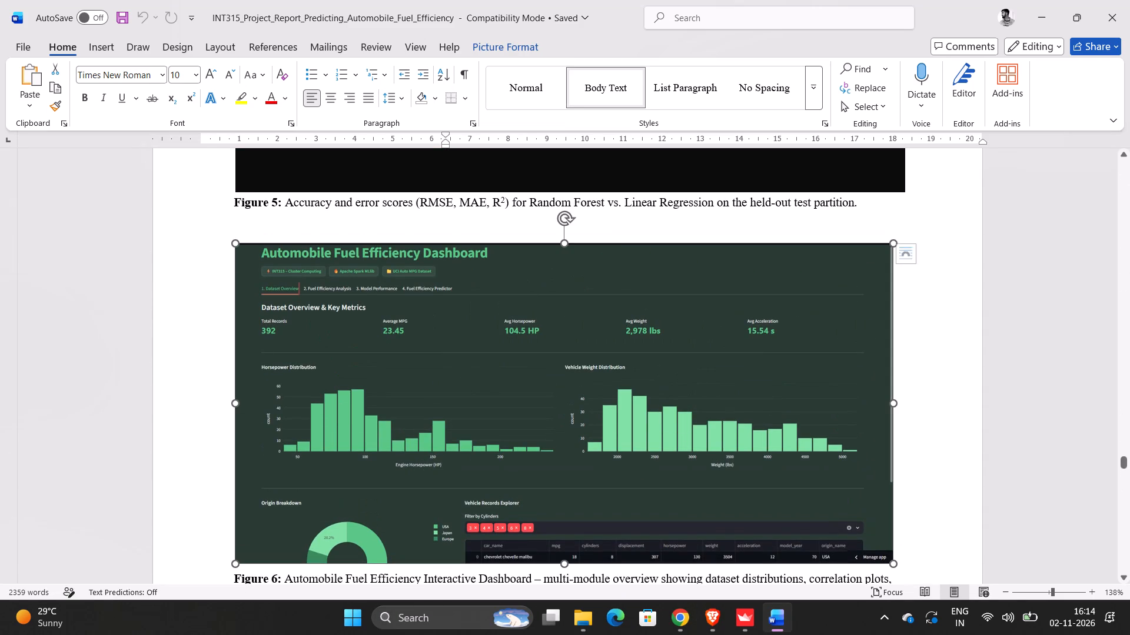
key("Delete")
key("ctrl+v")
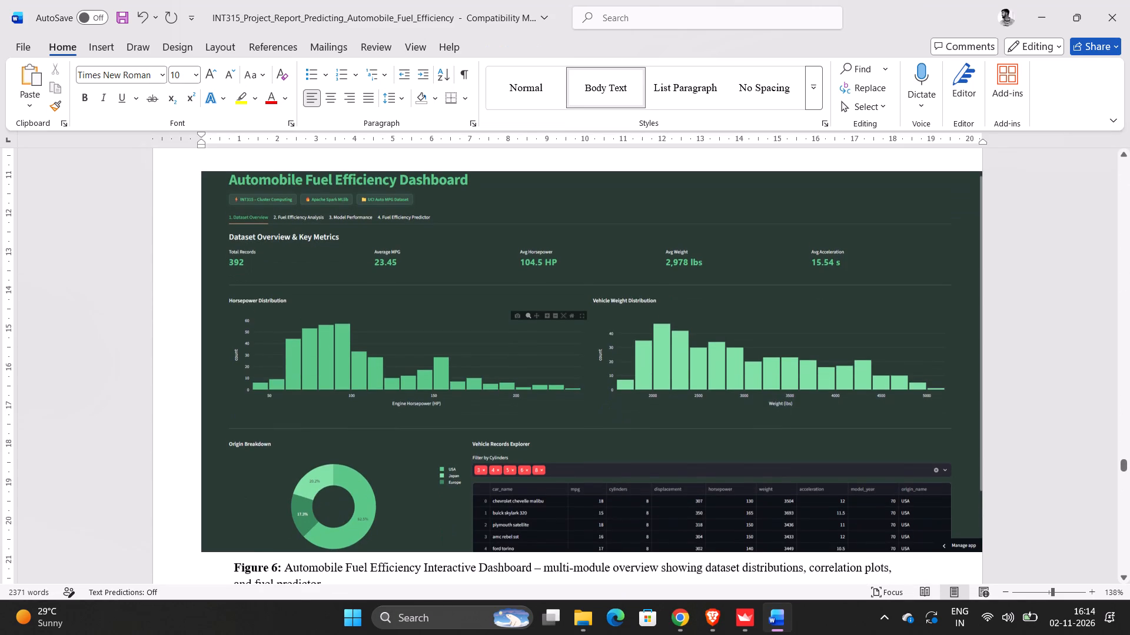
Scale down the dashboard picture above the Figure 6 caption to fit the page margins, about as wide as the Figure 5 image.
left_click(377, 251)
left_click_drag(202, 168, 299, 273)
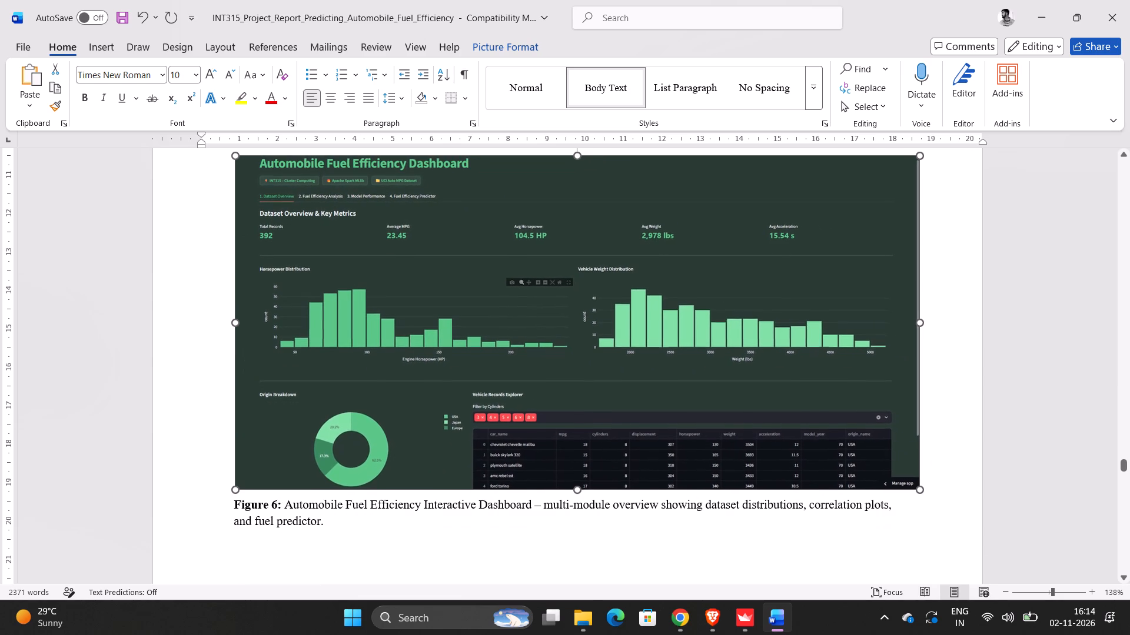
left_click_drag(299, 273, 304, 279)
scroll(304, 279, "up", 4)
key("Escape")
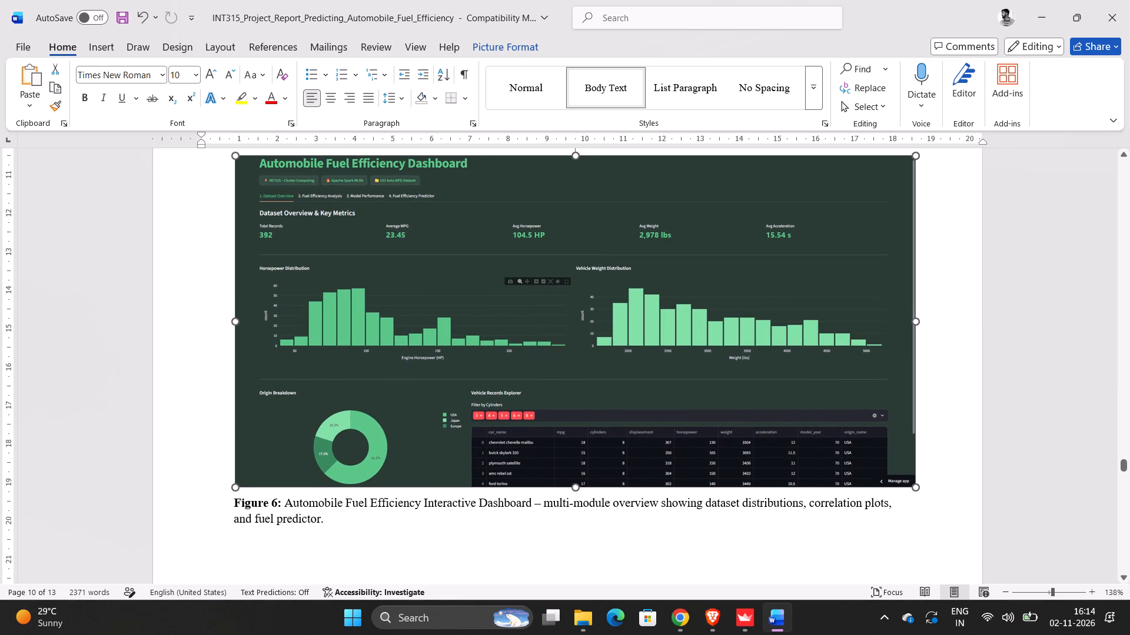
scroll(649, 293, "up", 1)
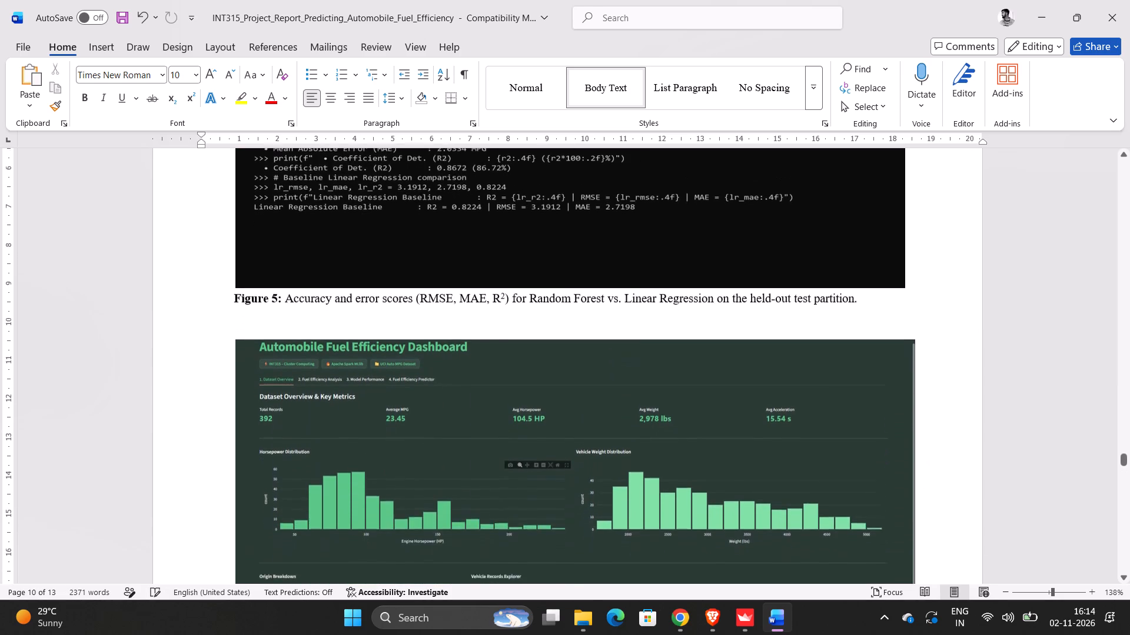
scroll(649, 293, "down", 1)
left_click(541, 324)
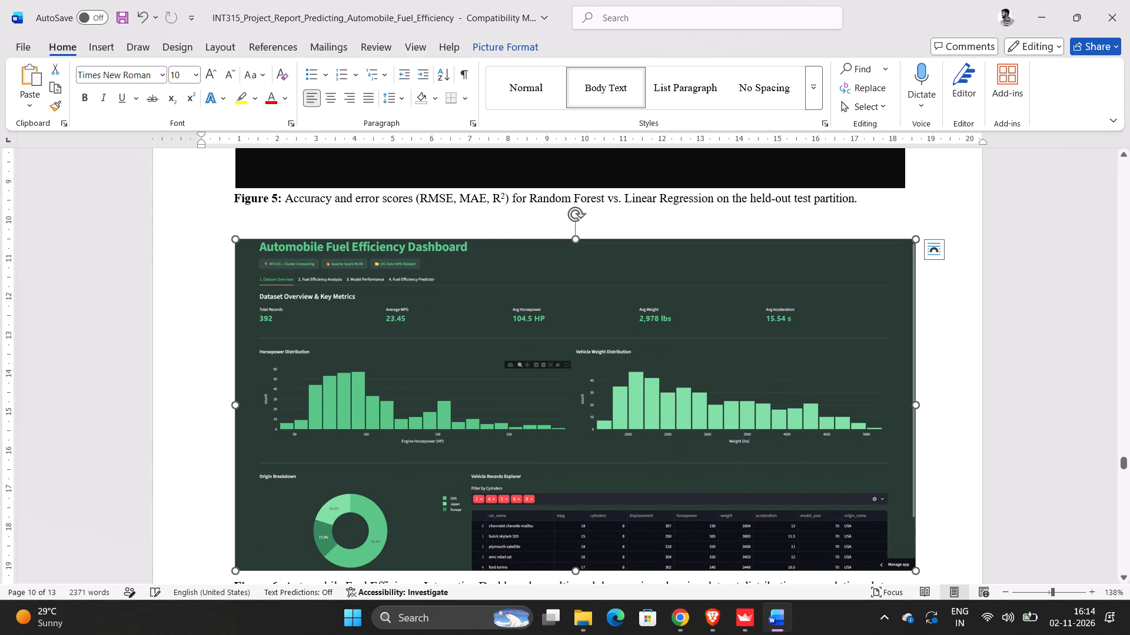
left_click_drag(237, 238, 251, 256)
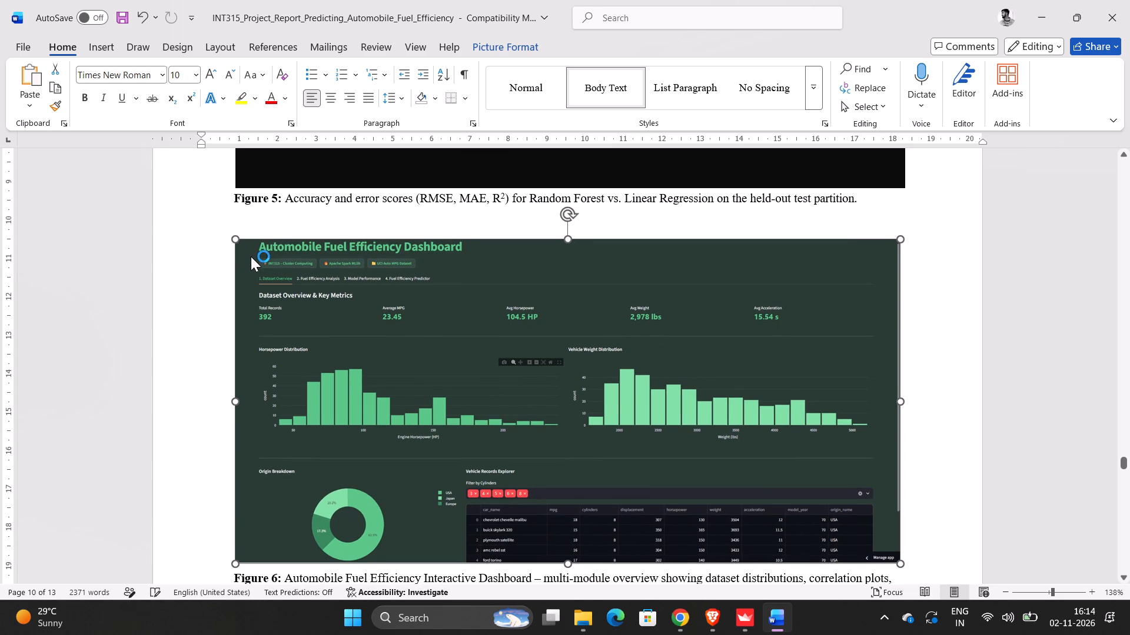
left_click_drag(251, 256, 247, 254)
key("Escape")
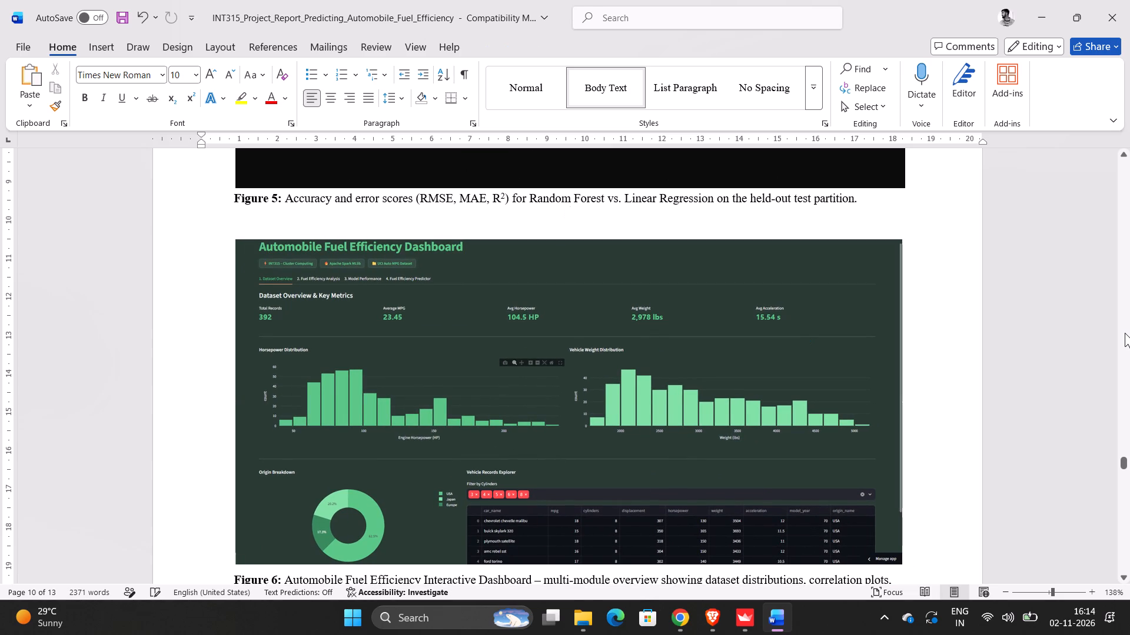
scroll(1125, 333, "down", 2)
scroll(851, 291, "up", 2)
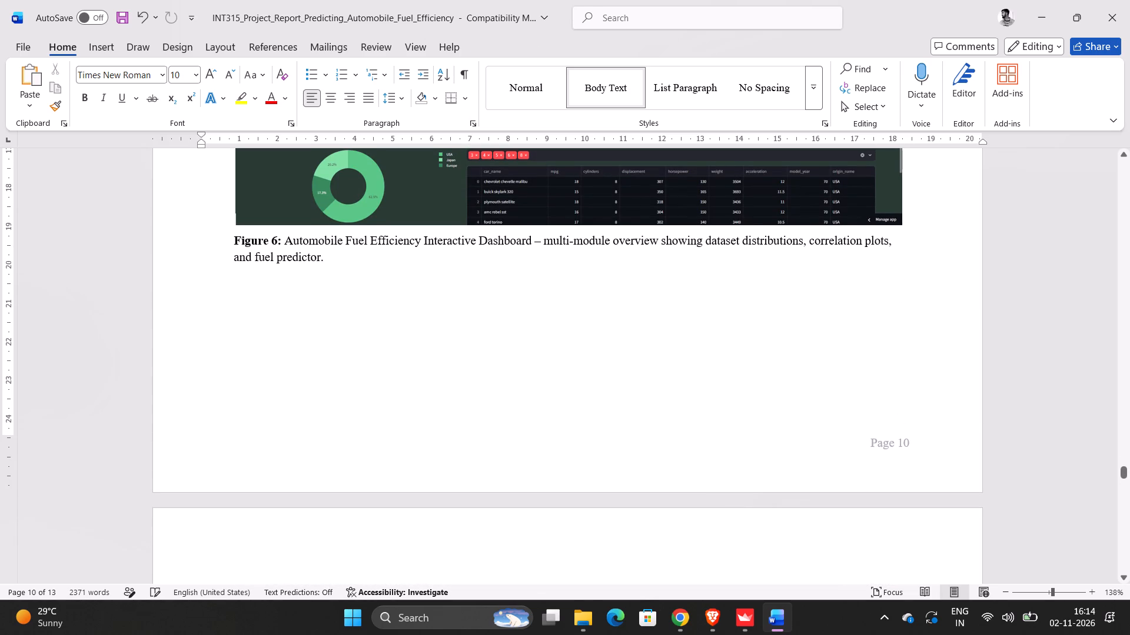
Save the Word report, skim the figures that follow Figure 6, and close both the report and the Streamlit dashboard.
key("ctrl+s")
scroll(666, 292, "down", 4)
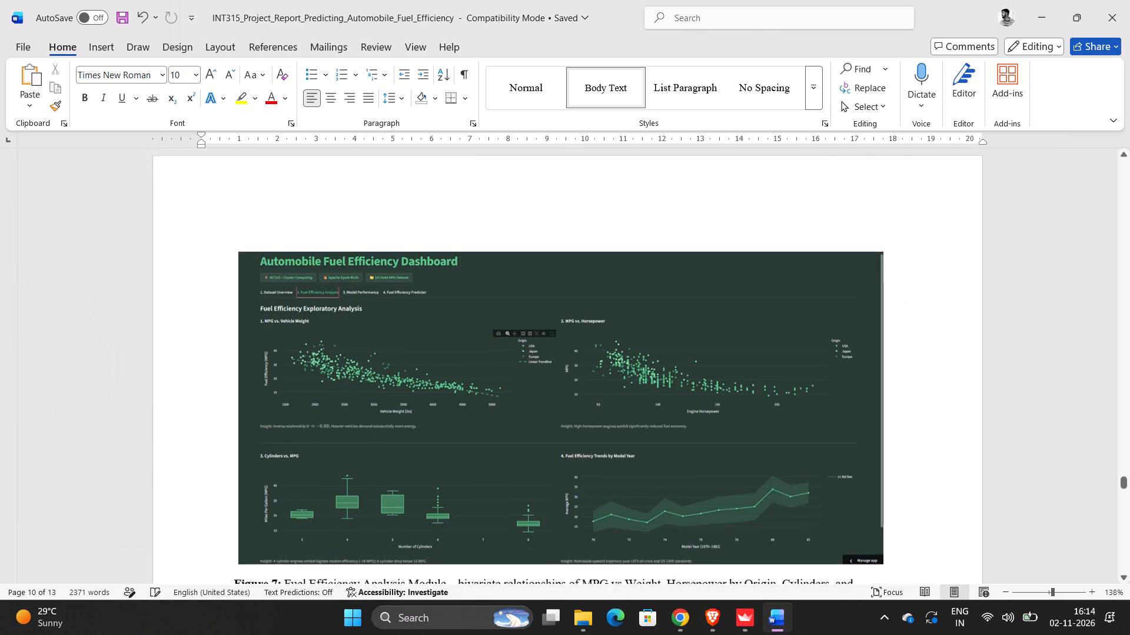
scroll(666, 292, "down", 3)
scroll(756, 277, "up", 3)
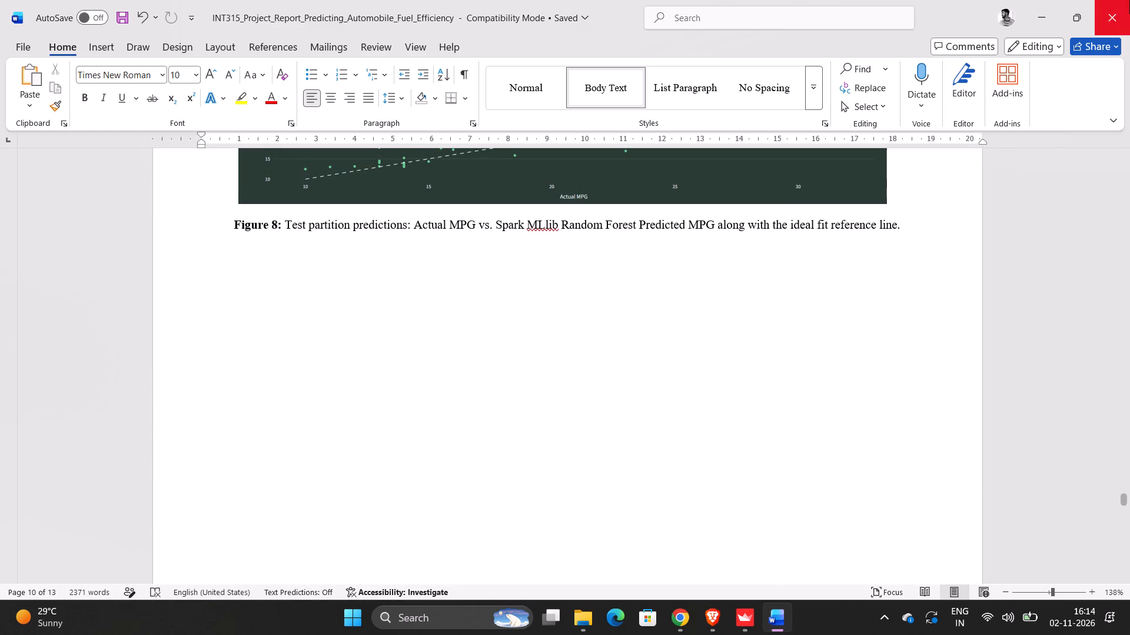
left_click(1129, 0)
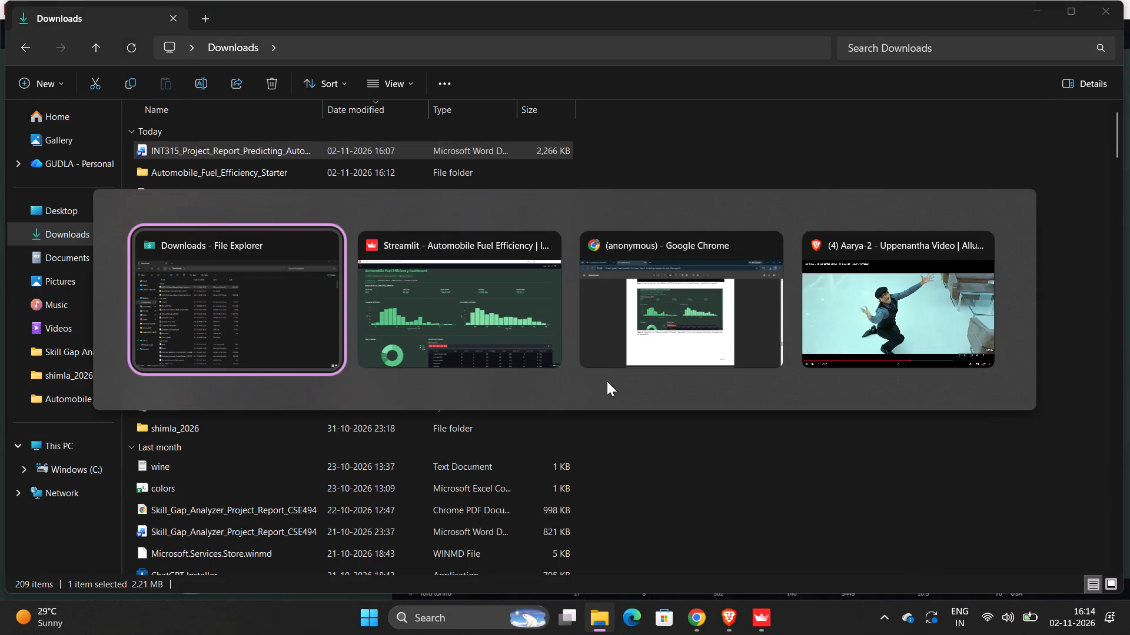
left_click(1129, 0)
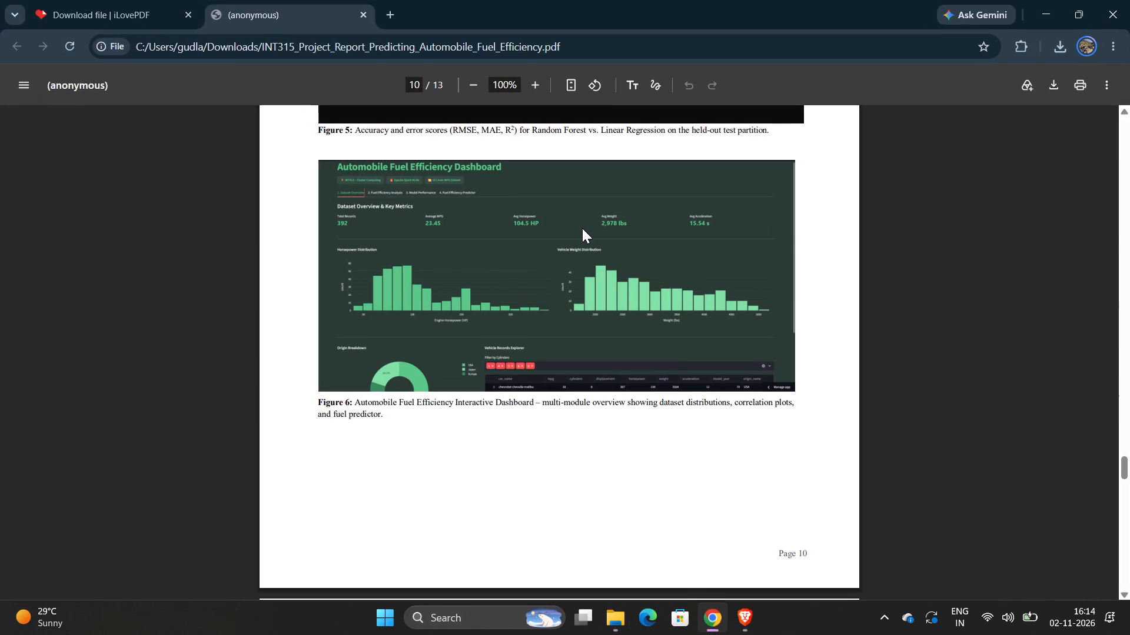
Close the old PDF in Chrome and load the updated INT315 Word report from Downloads into the iLovePDF Word to PDF converter.
left_click(364, 11)
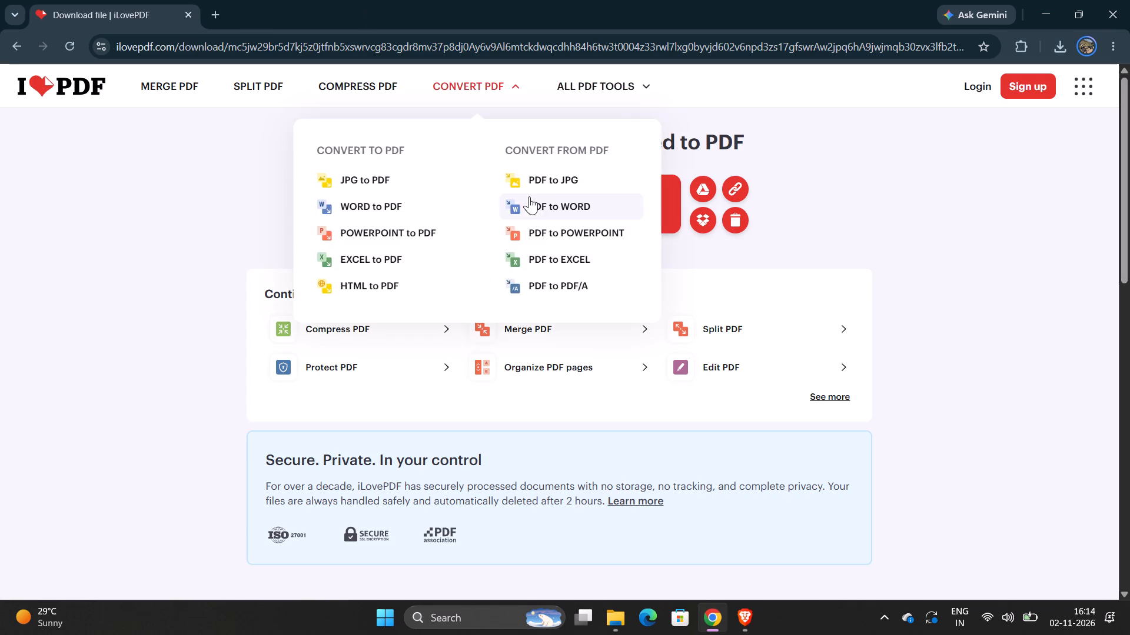
left_click(12, 53)
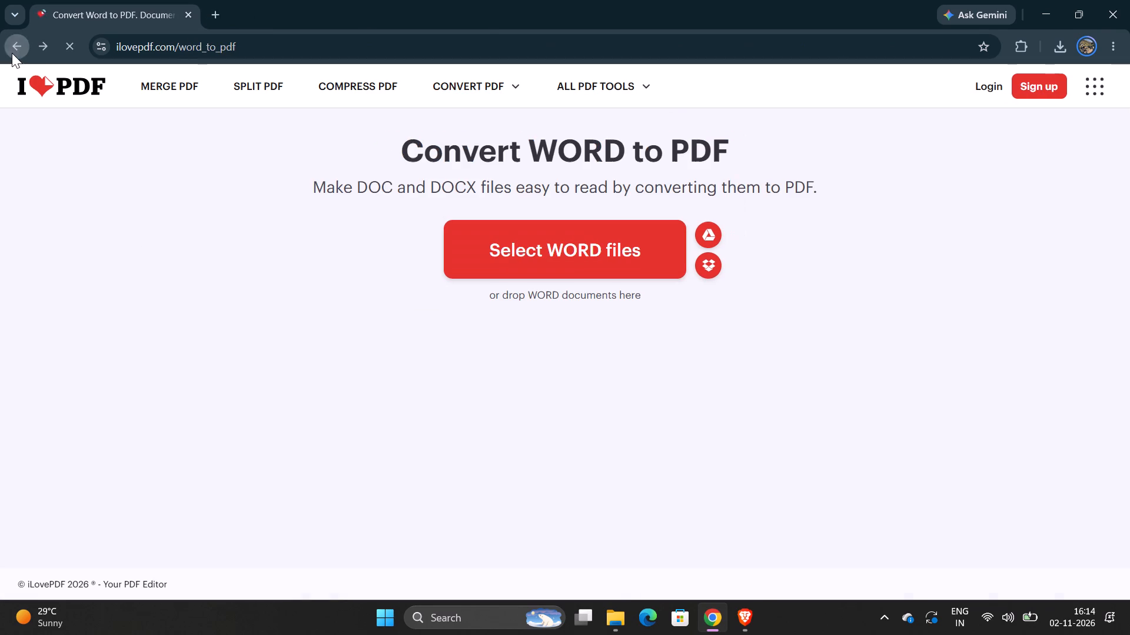
left_click(526, 245)
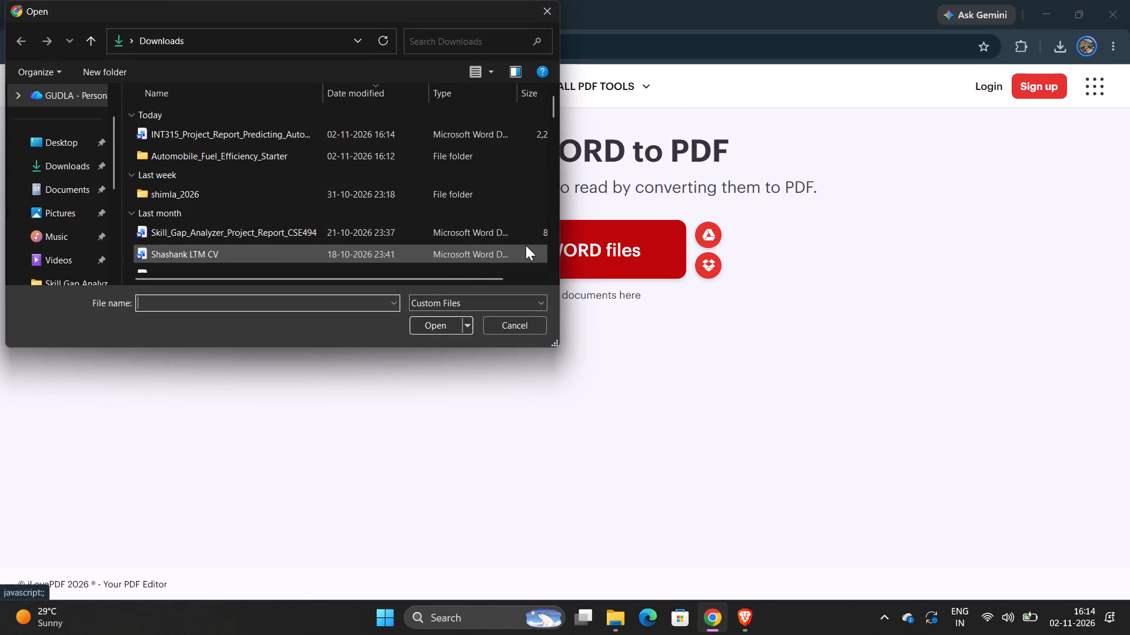
double_click(269, 141)
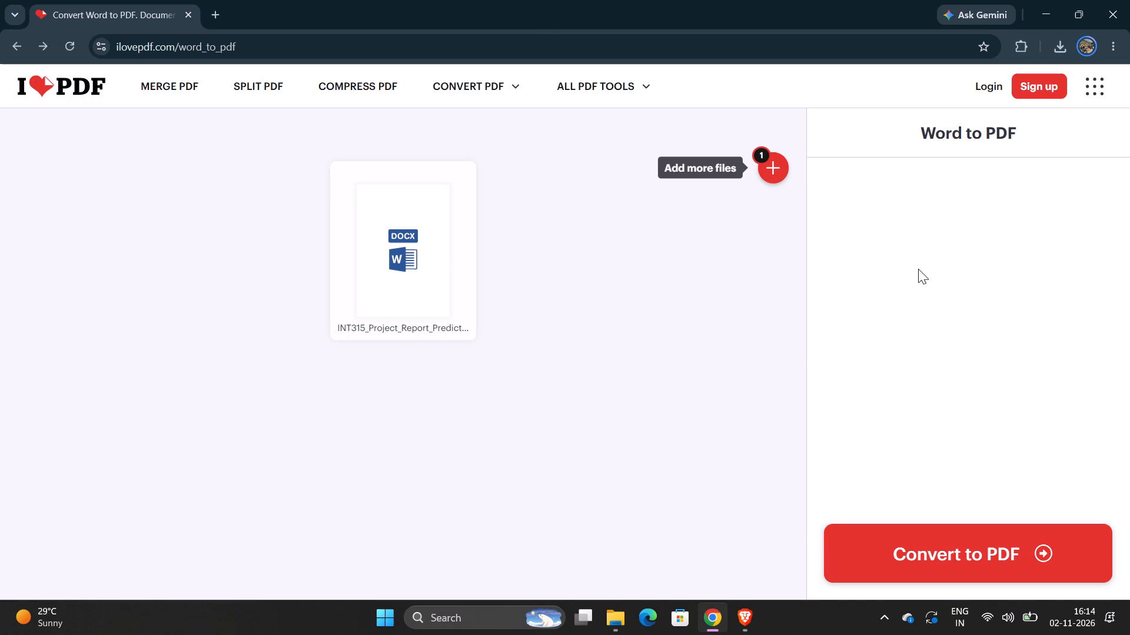
Delete the outdated INT315 project report PDF from the Downloads folder in File Explorer, then return to the converter.
key("super+e")
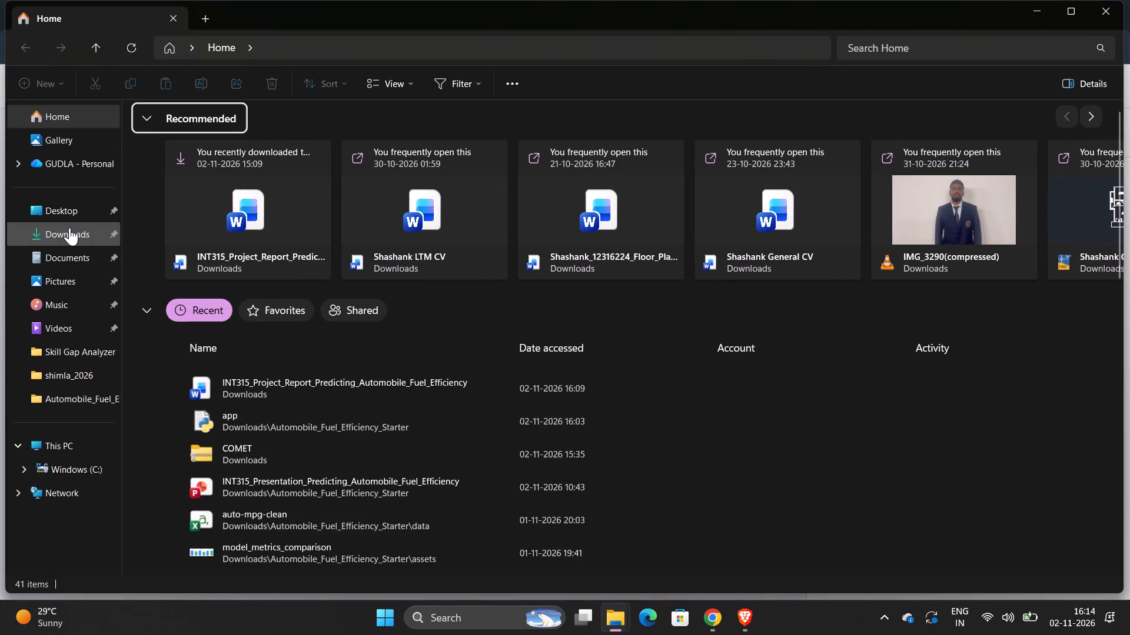
left_click(68, 232)
left_click(237, 172)
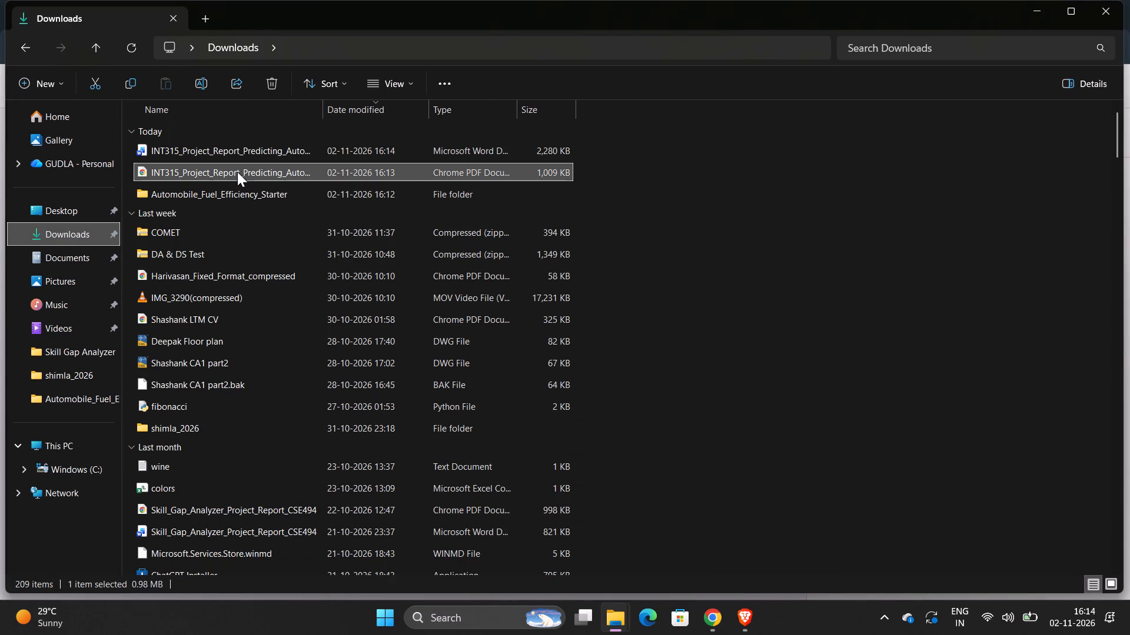
key("Delete")
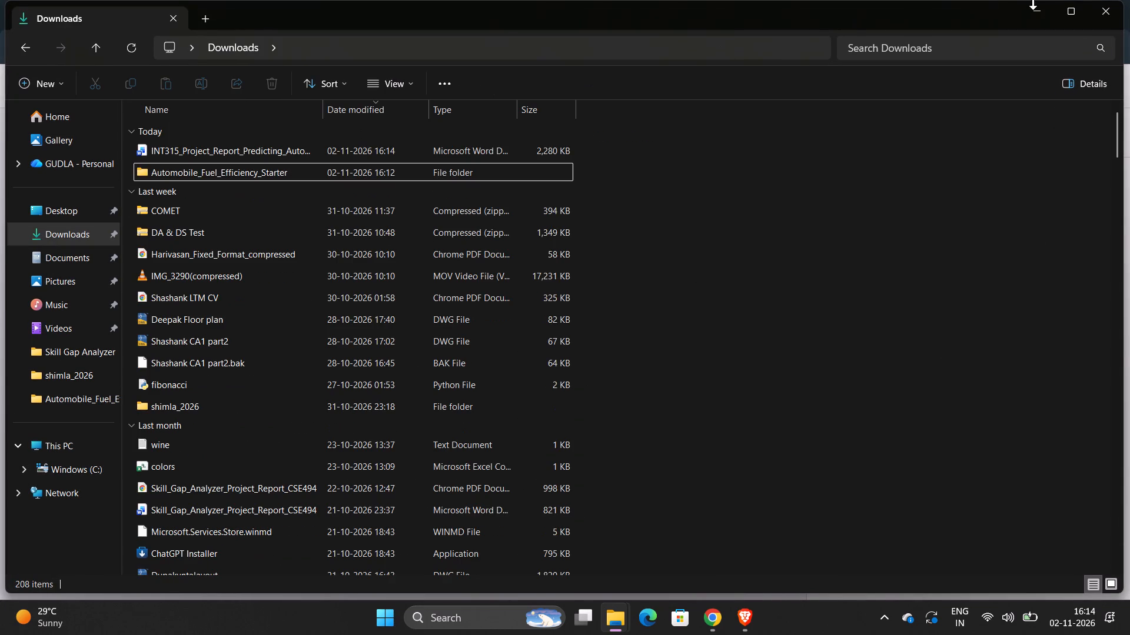
left_click(1112, 8)
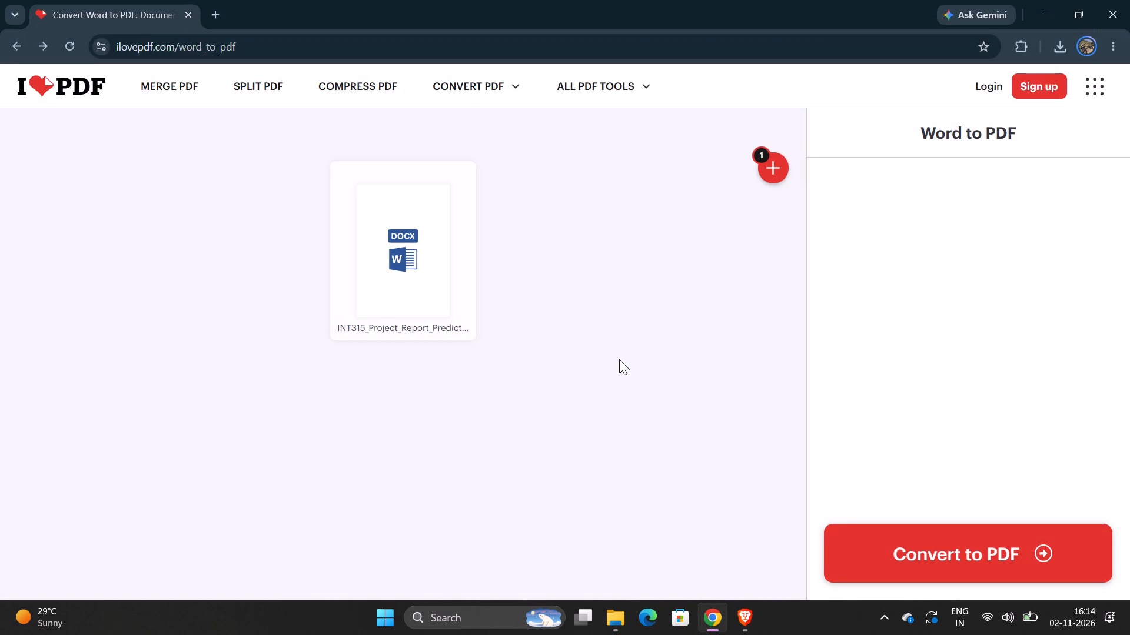
Convert the loaded INT315 Word report to PDF and download it.
left_click(872, 542)
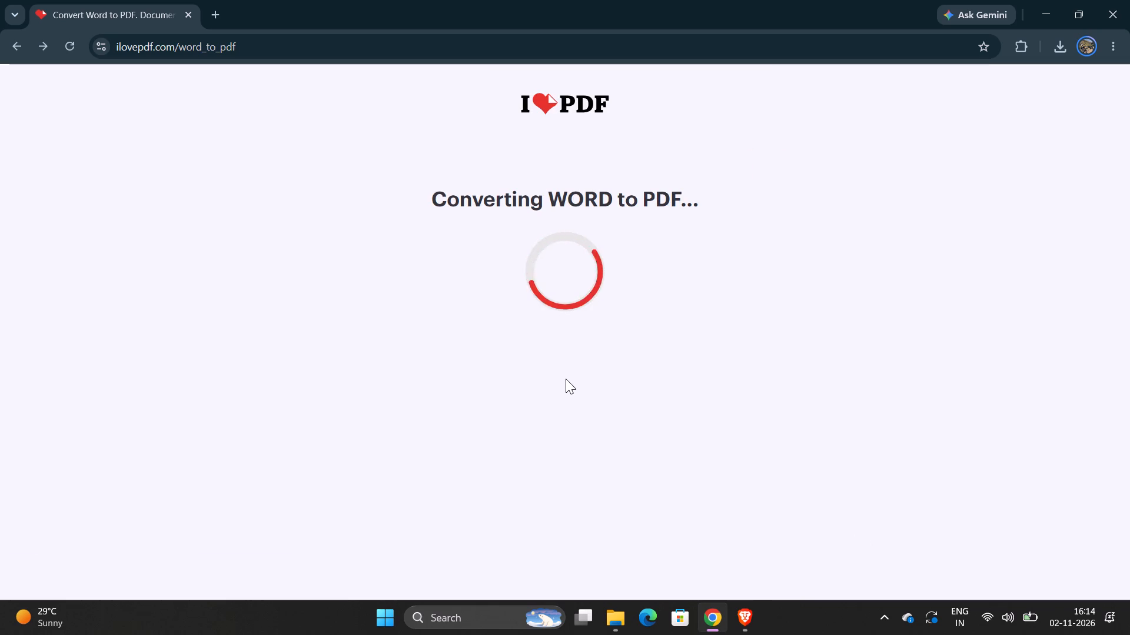
left_click(567, 216)
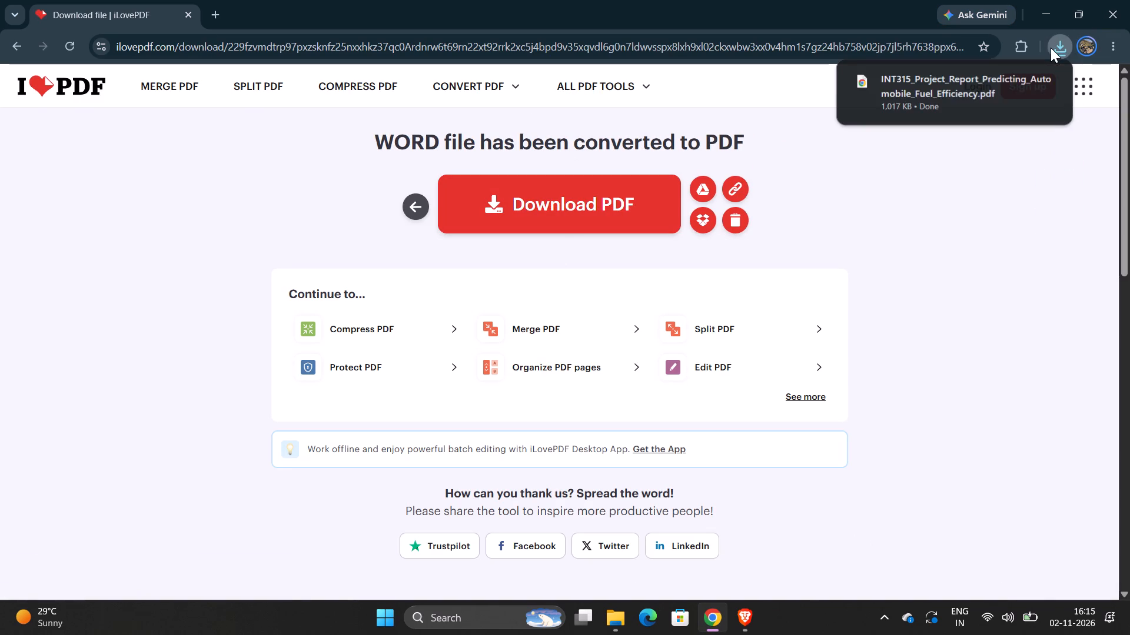
Open the newly downloaded PDF report and examine its pages, especially the dashboard pictures for Figures 6 to 8, and close it.
left_click(962, 95)
scroll(604, 278, "down", 7)
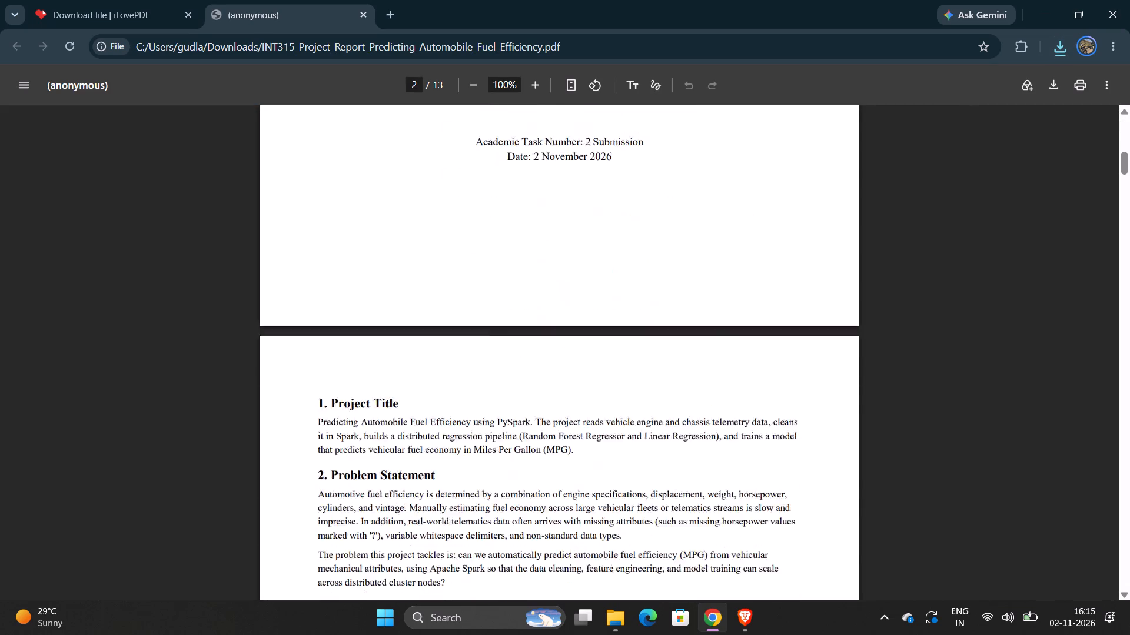
scroll(604, 278, "down", 15)
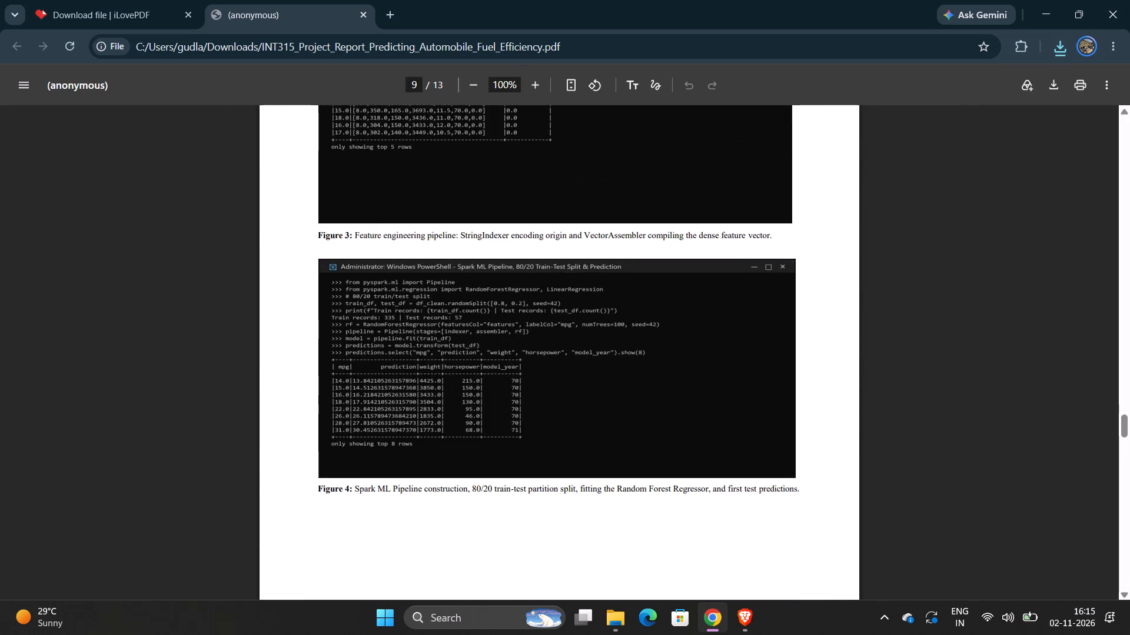
scroll(604, 278, "down", 2)
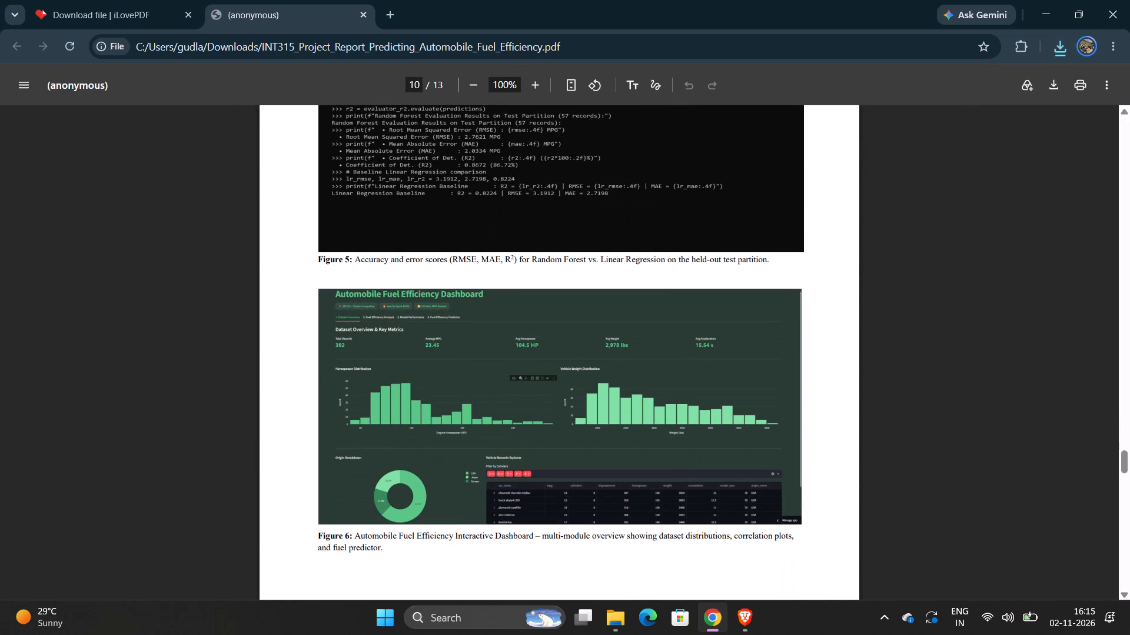
scroll(604, 278, "down", 2)
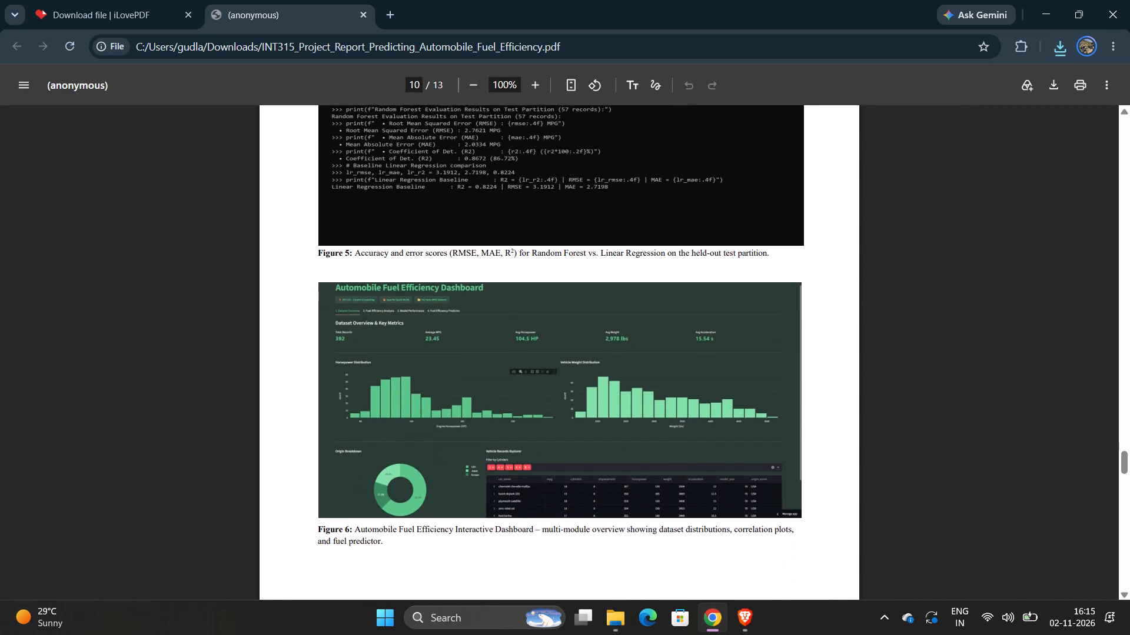
scroll(604, 278, "down", 6)
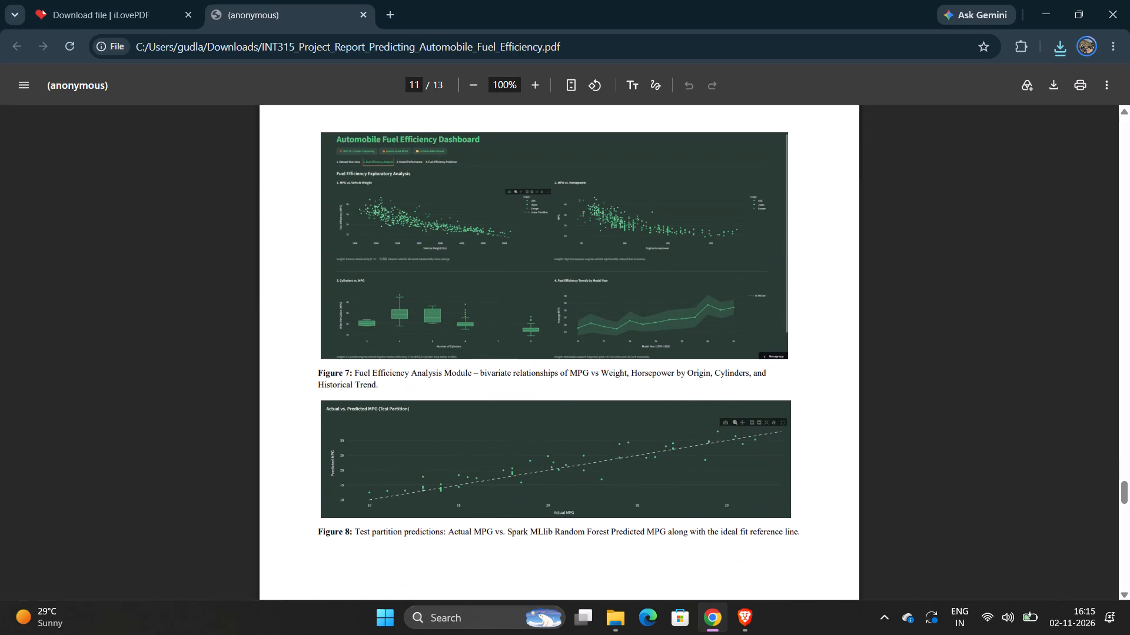
scroll(604, 278, "down", 2)
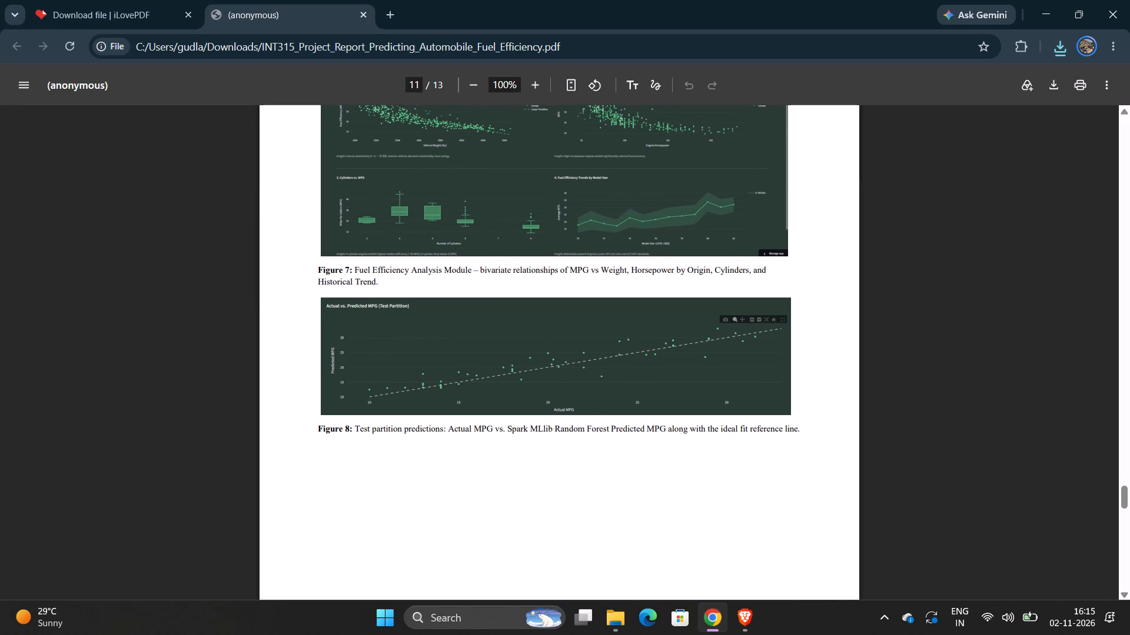
scroll(604, 278, "down", 3)
scroll(604, 278, "up", 7)
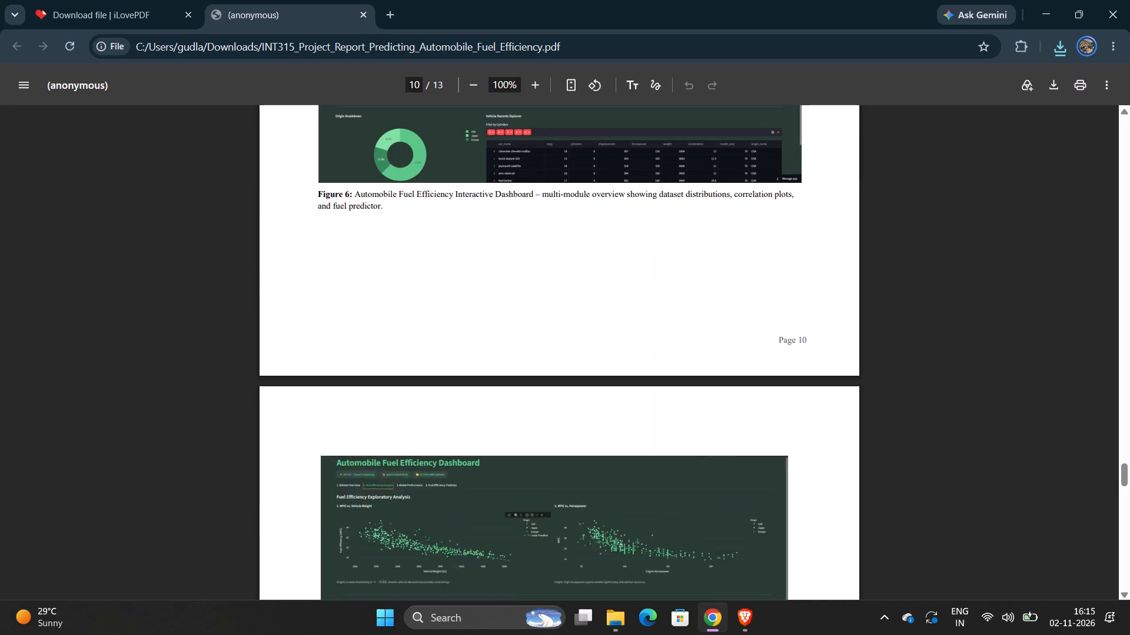
scroll(425, 372, "down", 9)
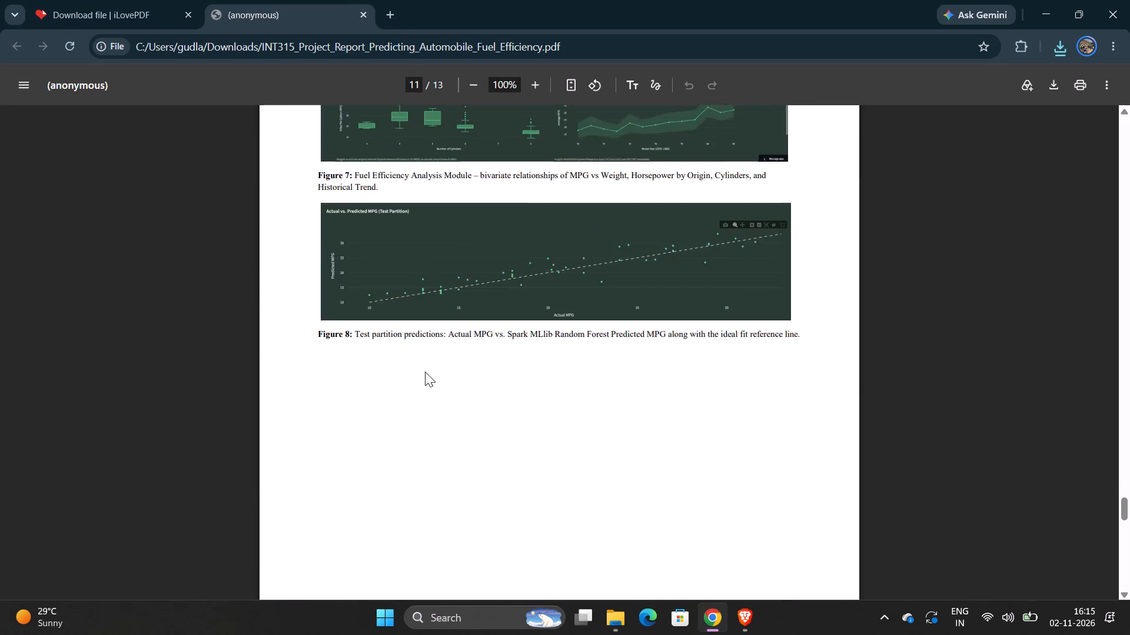
scroll(425, 372, "down", 12)
scroll(433, 323, "up", 20)
scroll(433, 323, "up", 7)
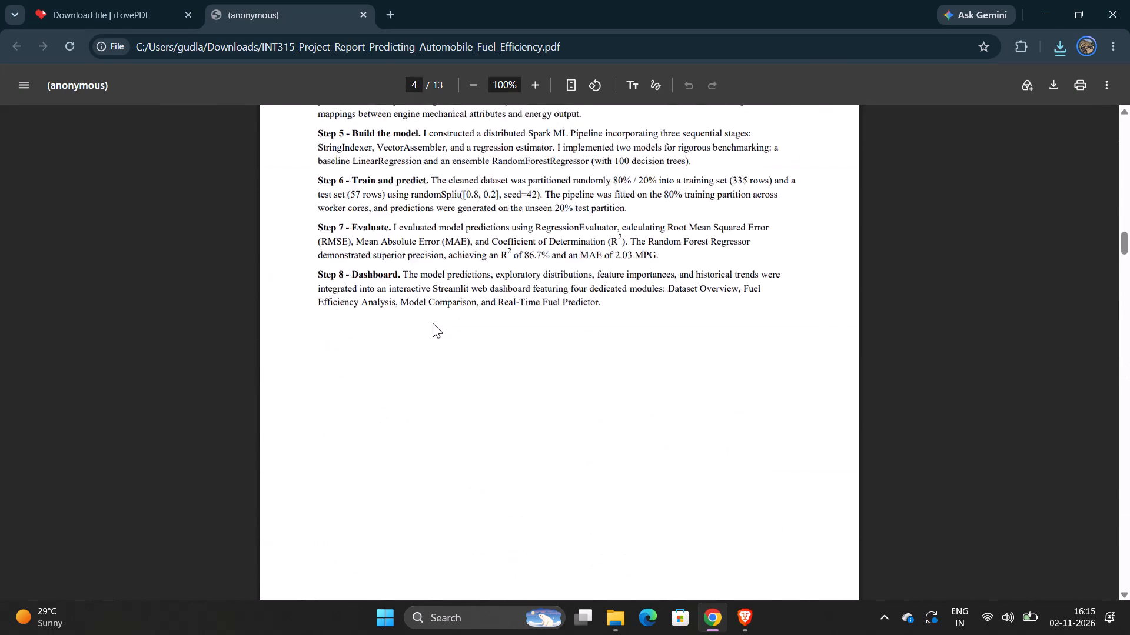
scroll(433, 323, "up", 6)
scroll(433, 323, "down", 2)
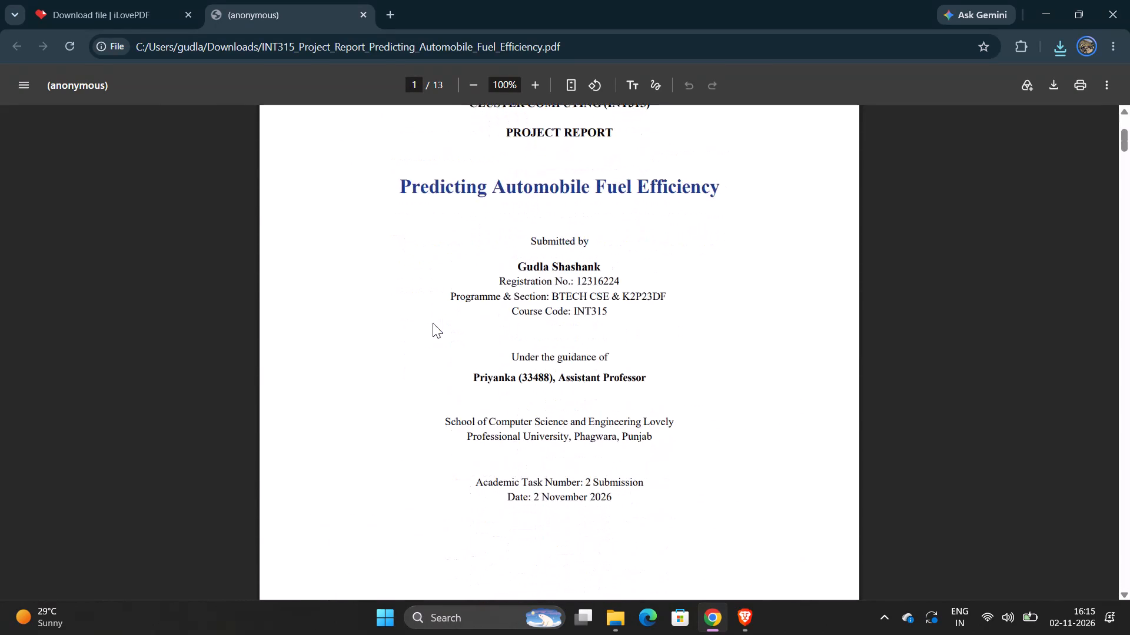
scroll(433, 323, "down", 1)
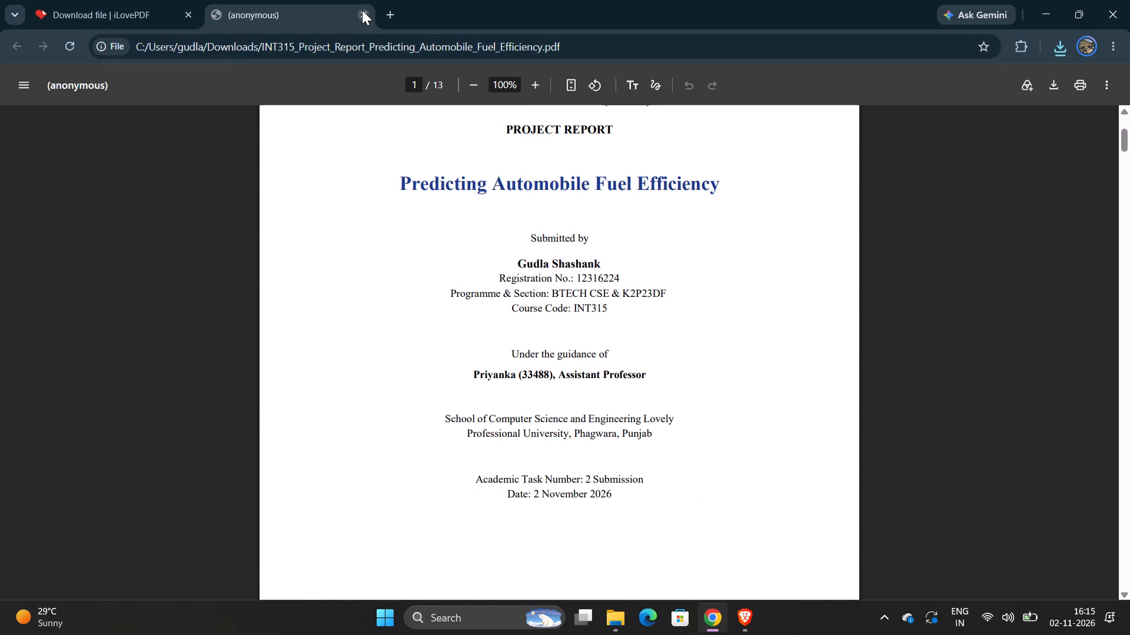
left_click(362, 10)
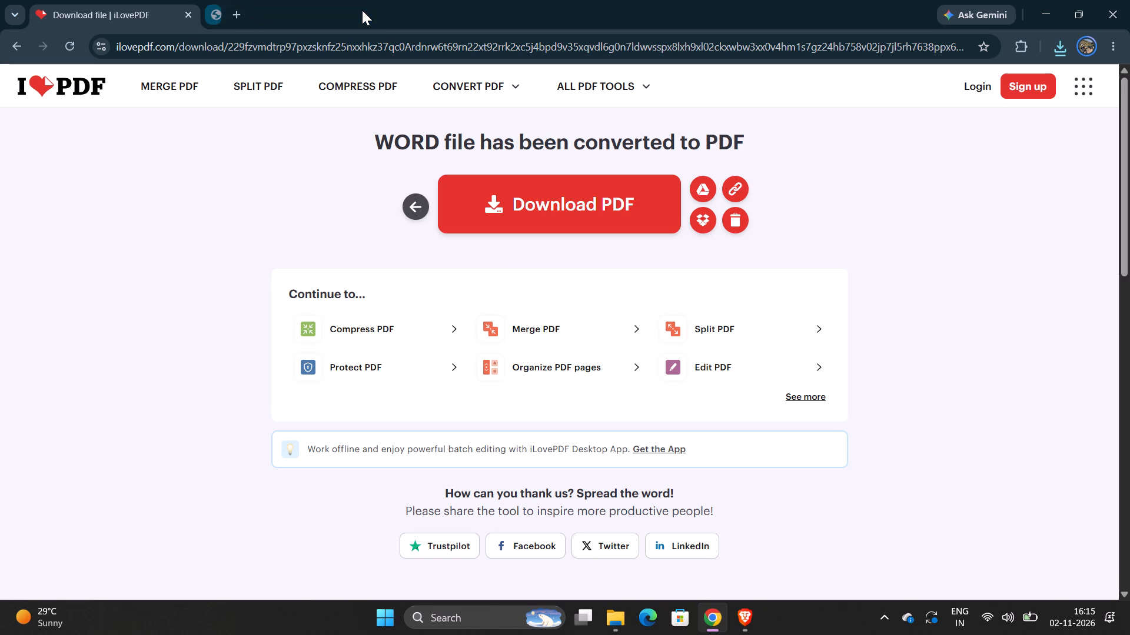
Close the converter page and refresh the Downloads folder listing in File Explorer.
left_click(190, 14)
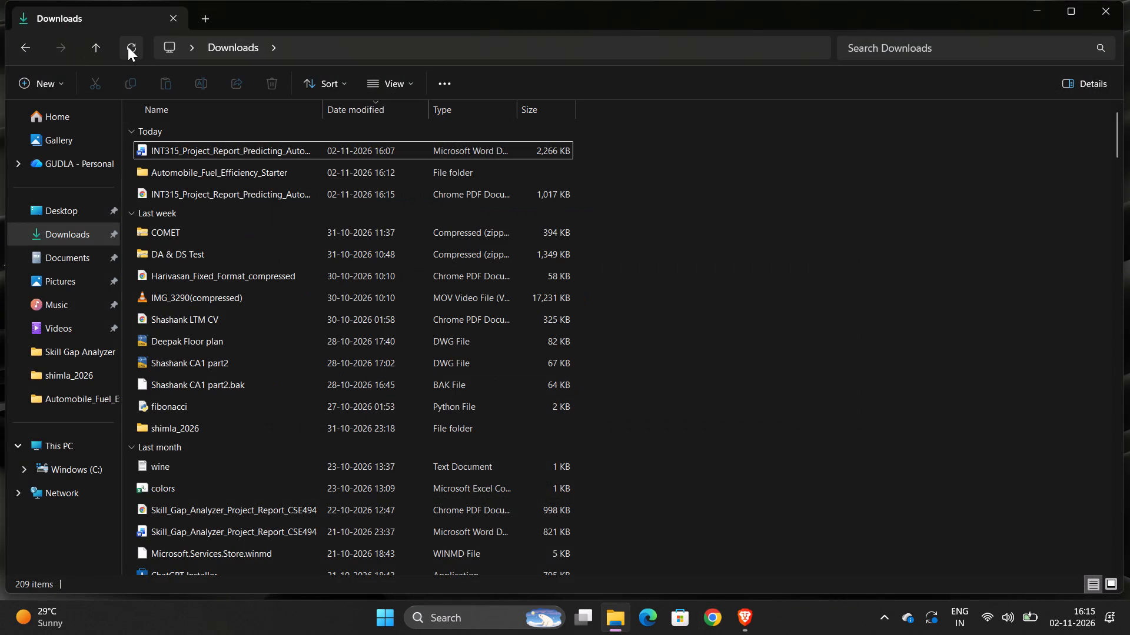
left_click(128, 46)
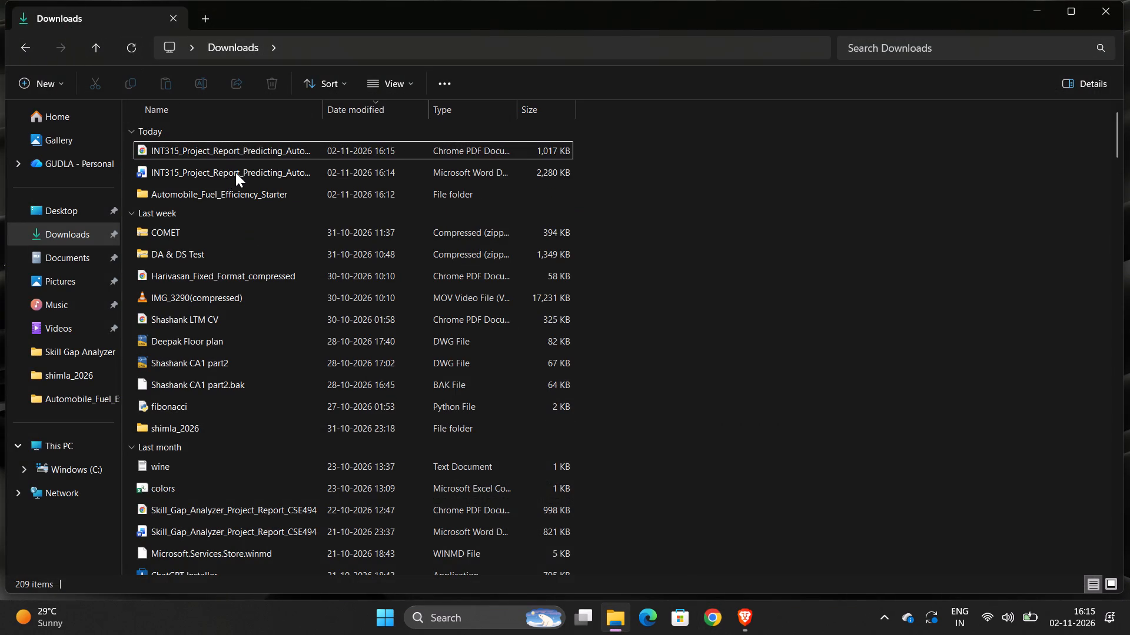
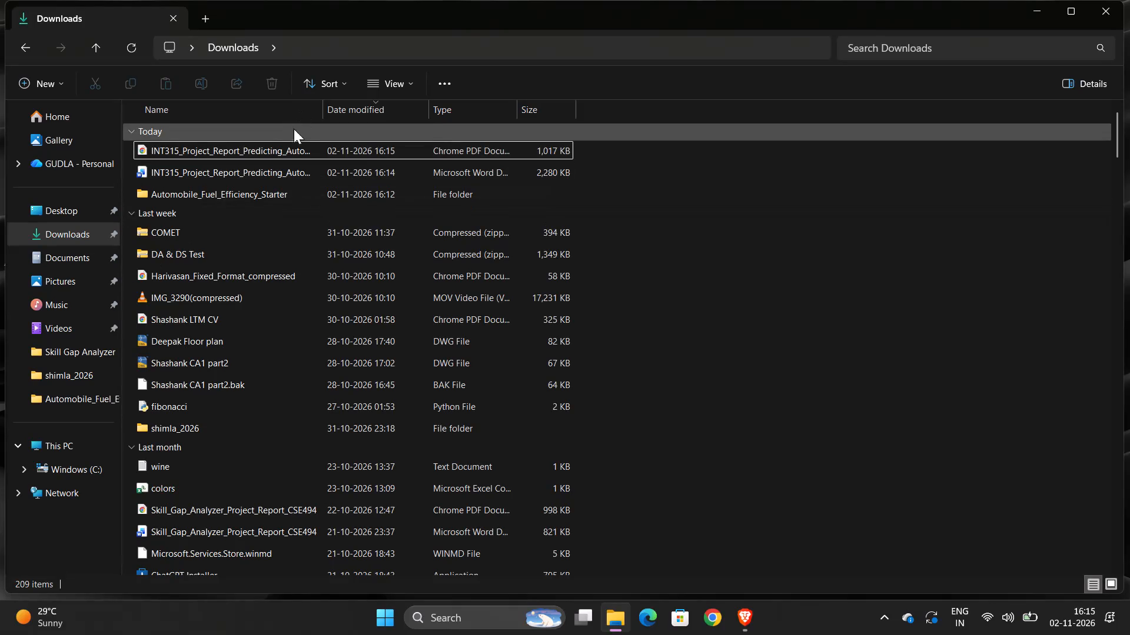
Move the new INT315 project report PDF from Downloads into the Automobile_Fuel_Efficiency_Starter folder.
left_click(269, 156)
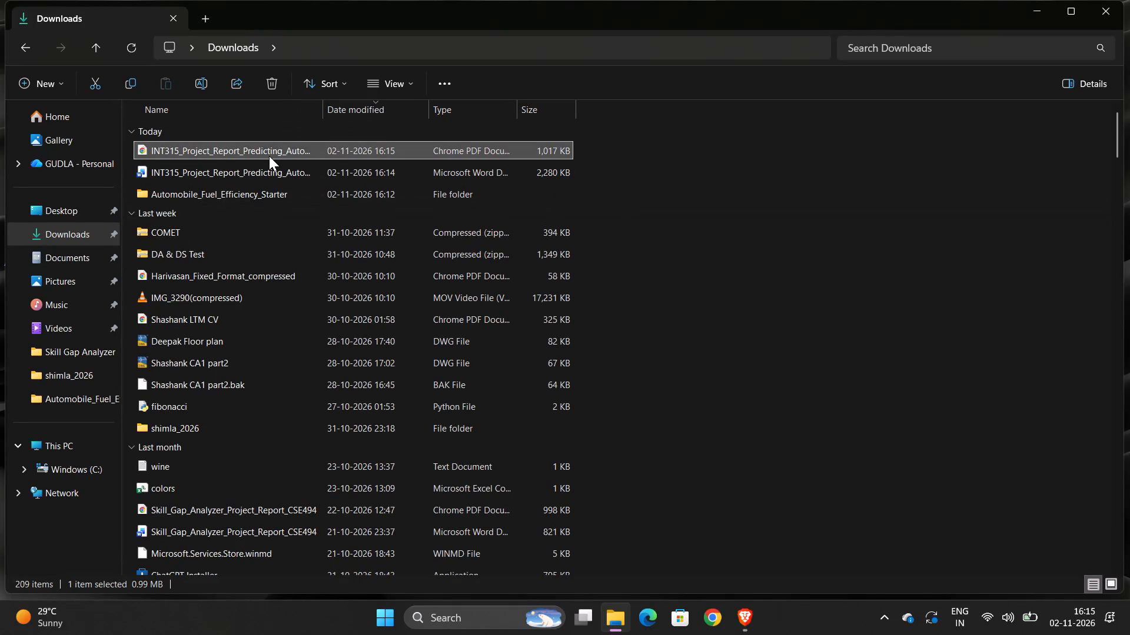
key("ctrl+x")
double_click(235, 191)
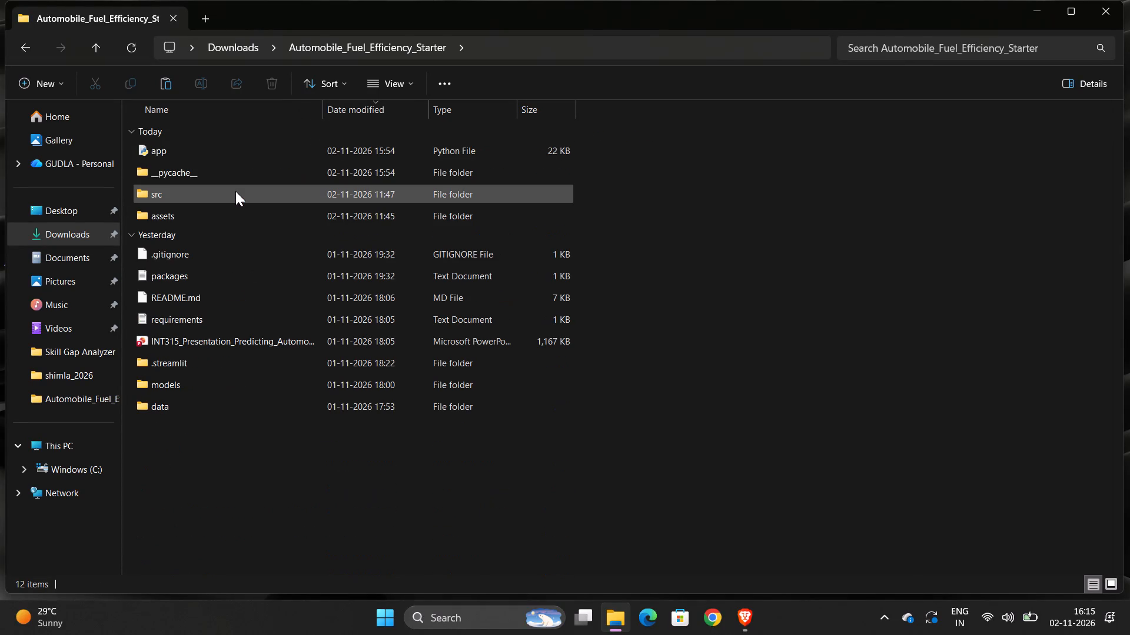
key("ctrl+v")
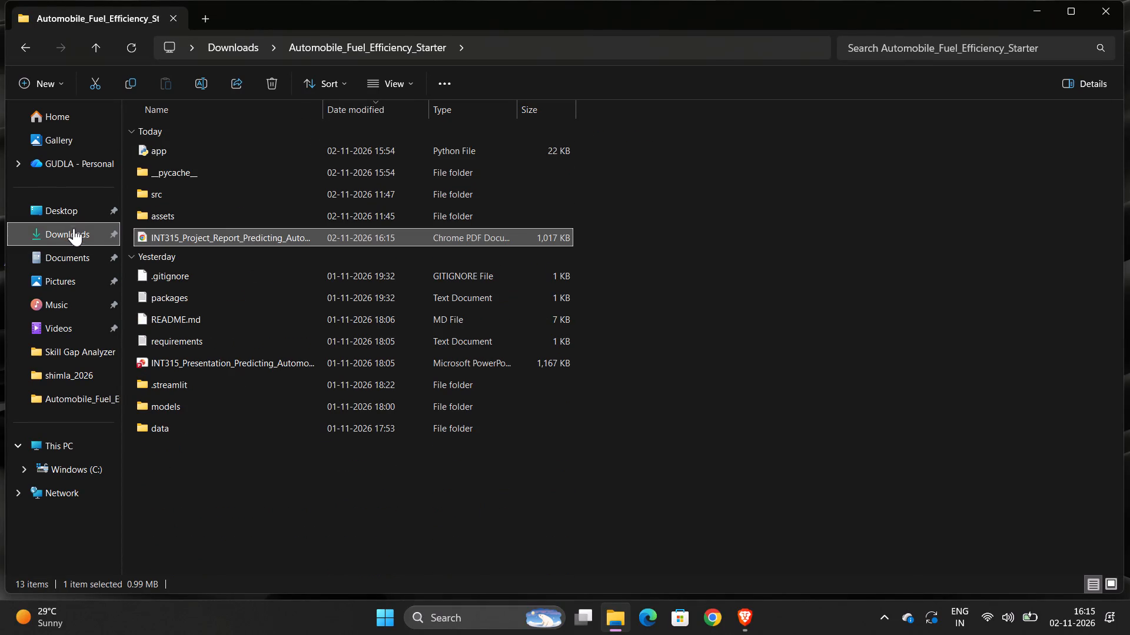
Delete the INT315 project report Word document from the Downloads folder and close File Explorer.
left_click(77, 235)
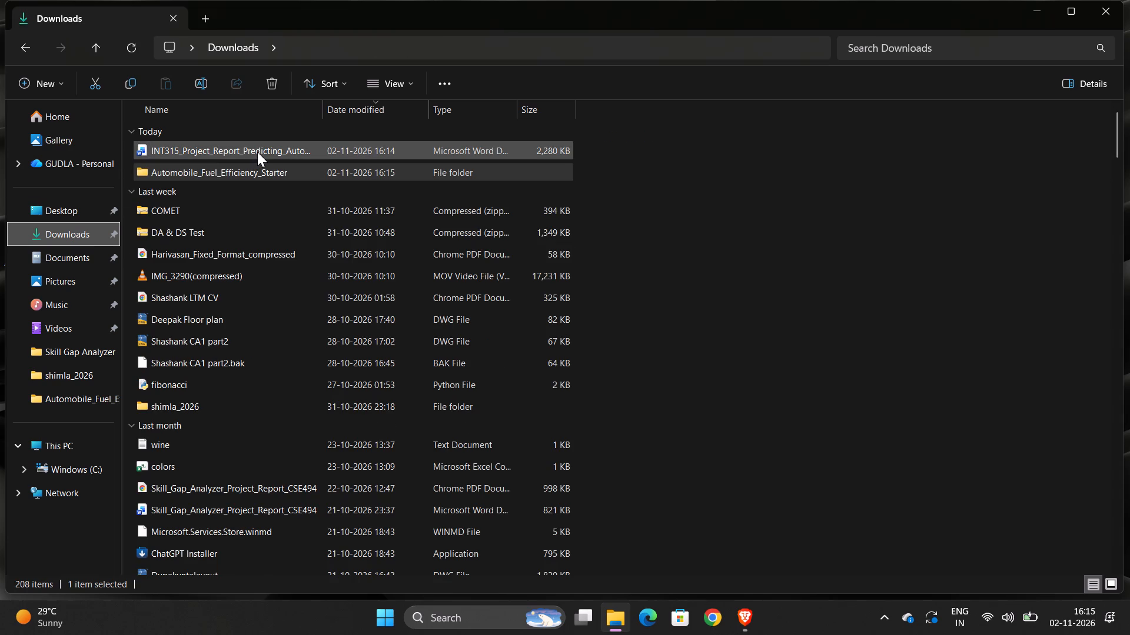
left_click(257, 152)
key("Delete")
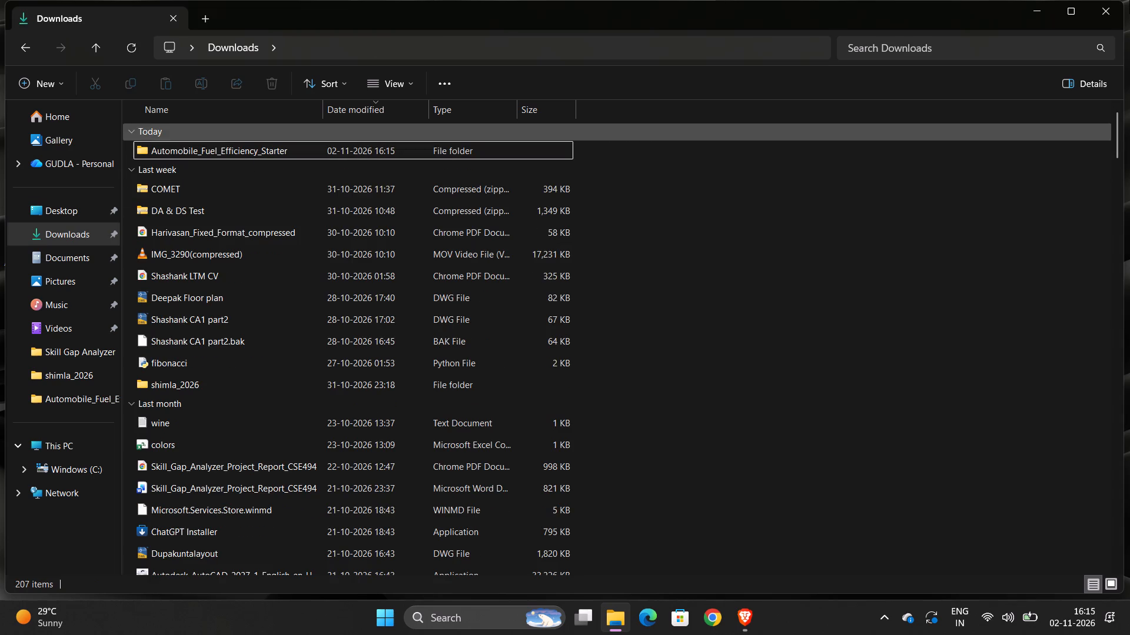
left_click(1101, 9)
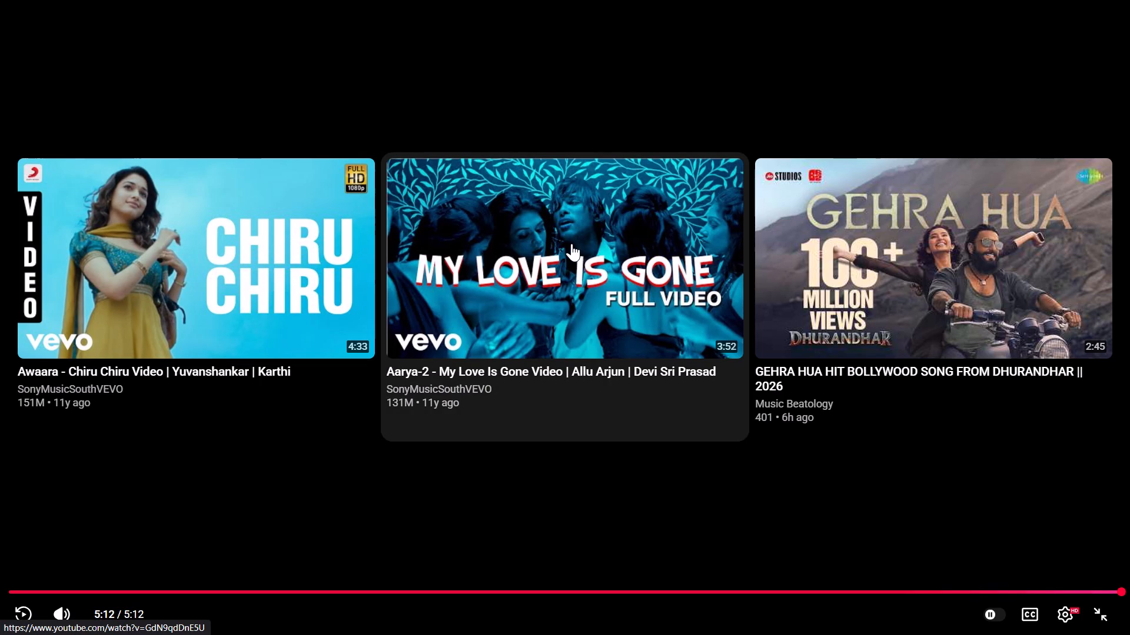
Switch to the full-screen YouTube page in Brave and start the suggested "Awaara - Chiru Chiru" video.
scroll(601, 266, "down", 4)
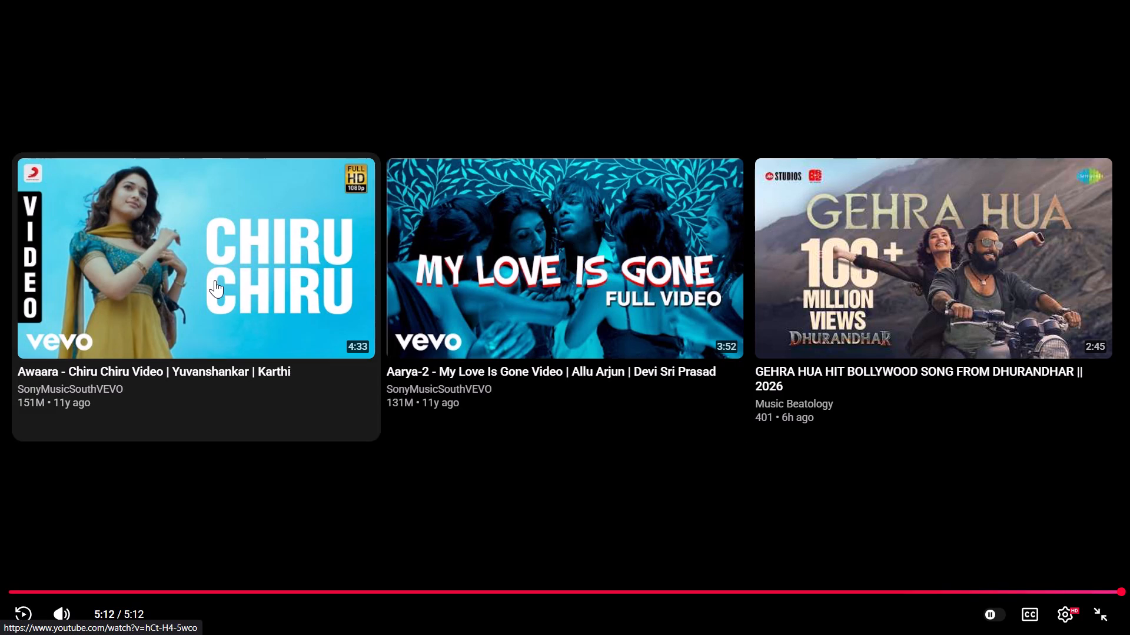
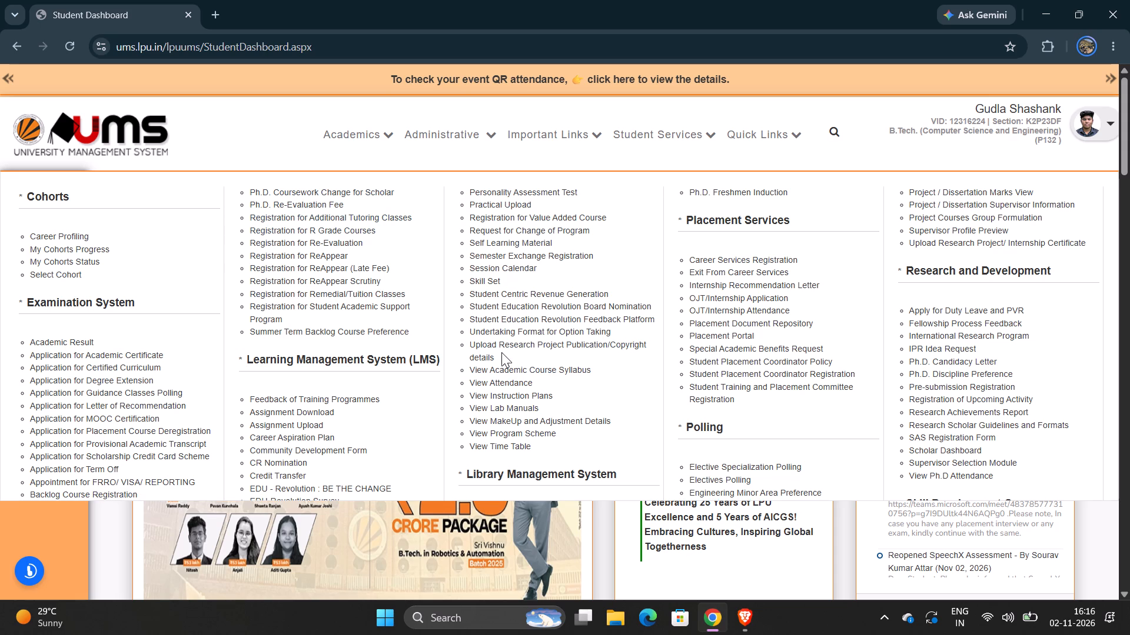
Open the Placement Portal, dismiss its pending details notice, and look over the upcoming placement drives.
left_click(734, 338)
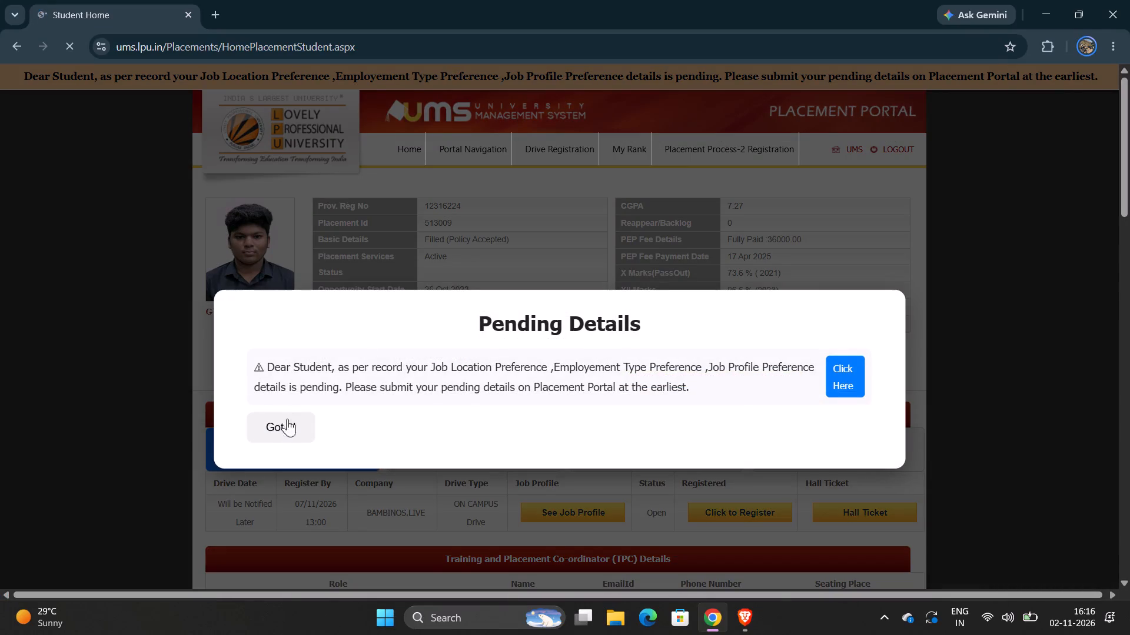
left_click(291, 432)
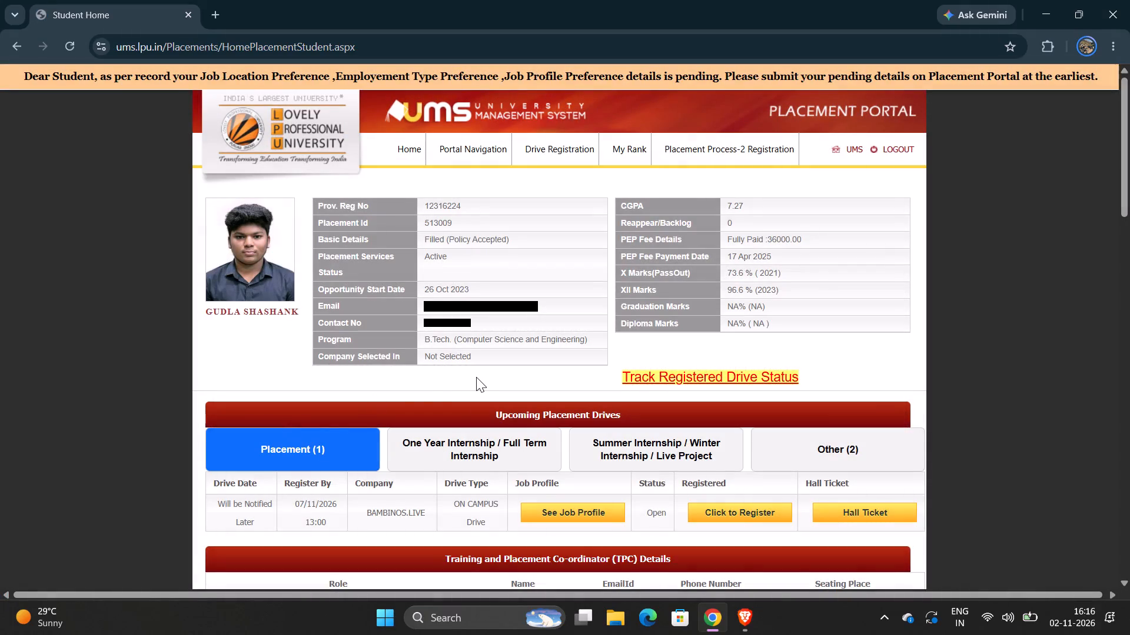
scroll(476, 377, "down", 1)
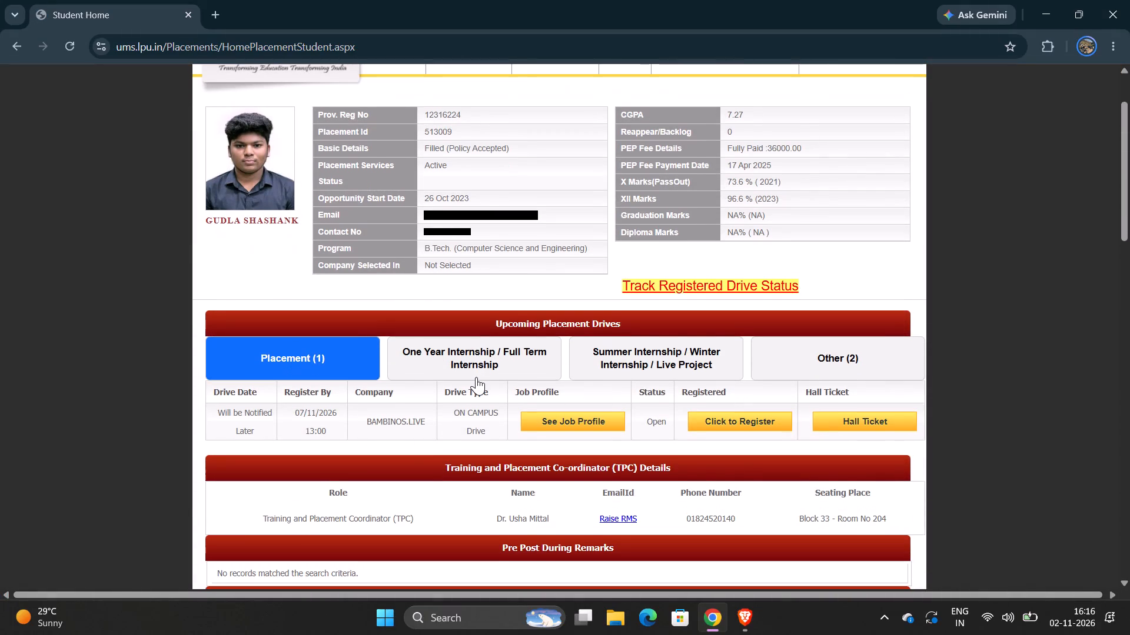
scroll(522, 333, "up", 3)
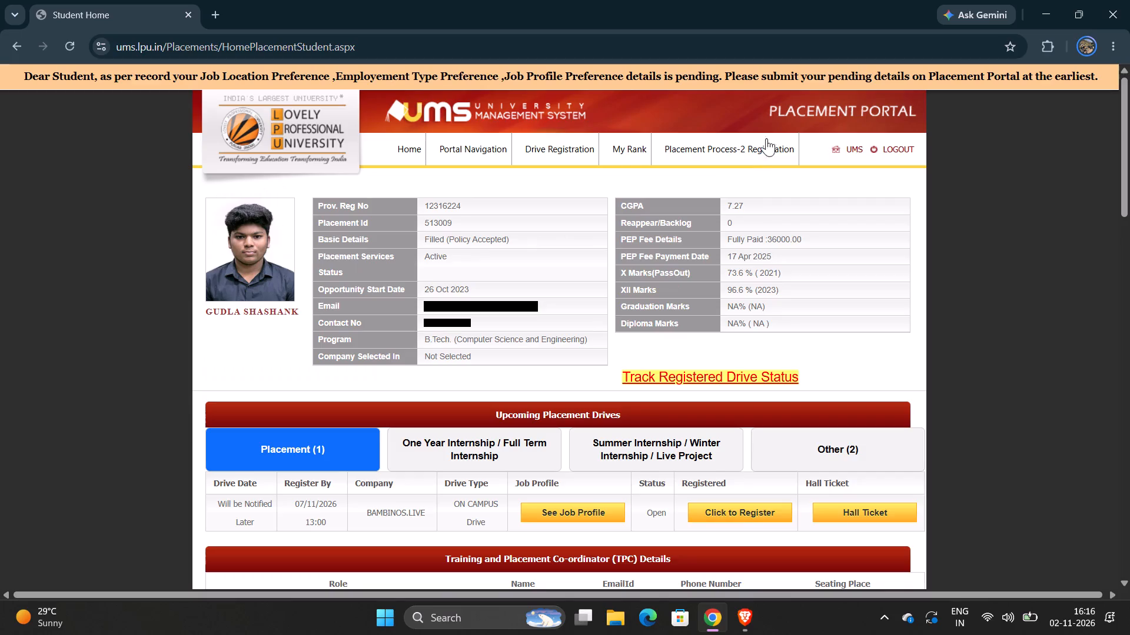
Return to the UMS student dashboard and open the upload page for the pending INT315 Project assignment.
left_click(857, 151)
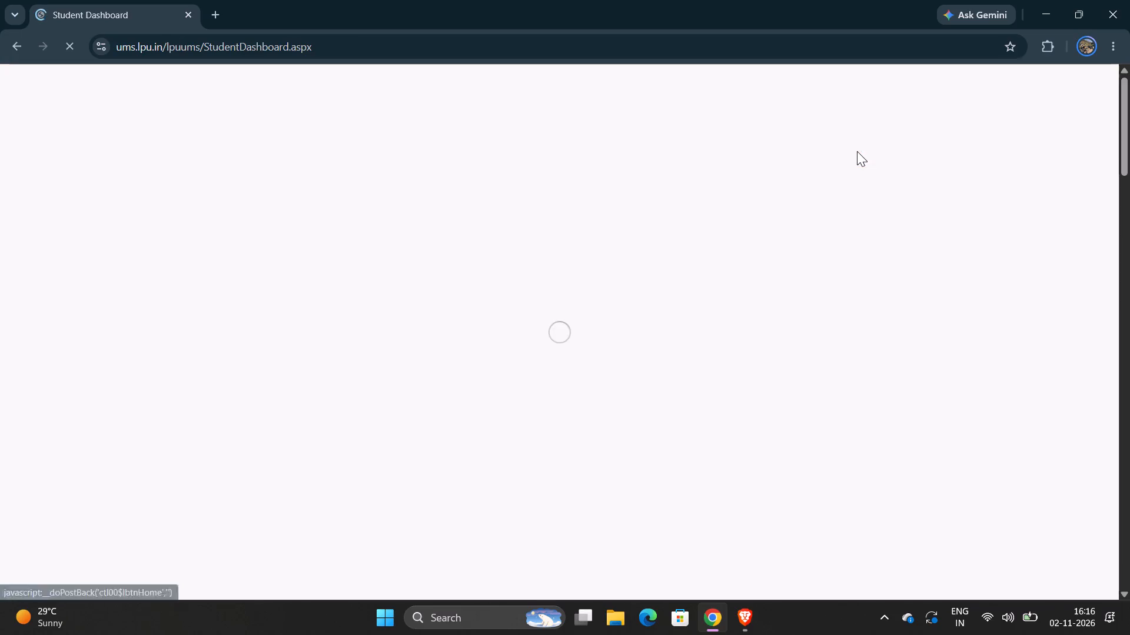
scroll(589, 370, "down", 5)
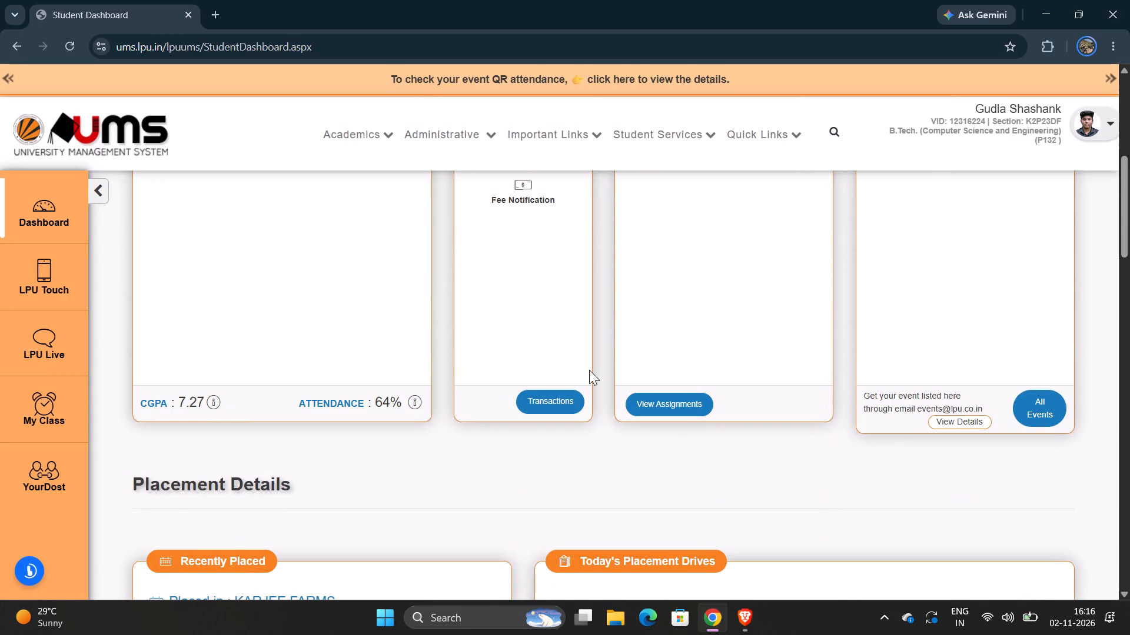
scroll(611, 332, "up", 1)
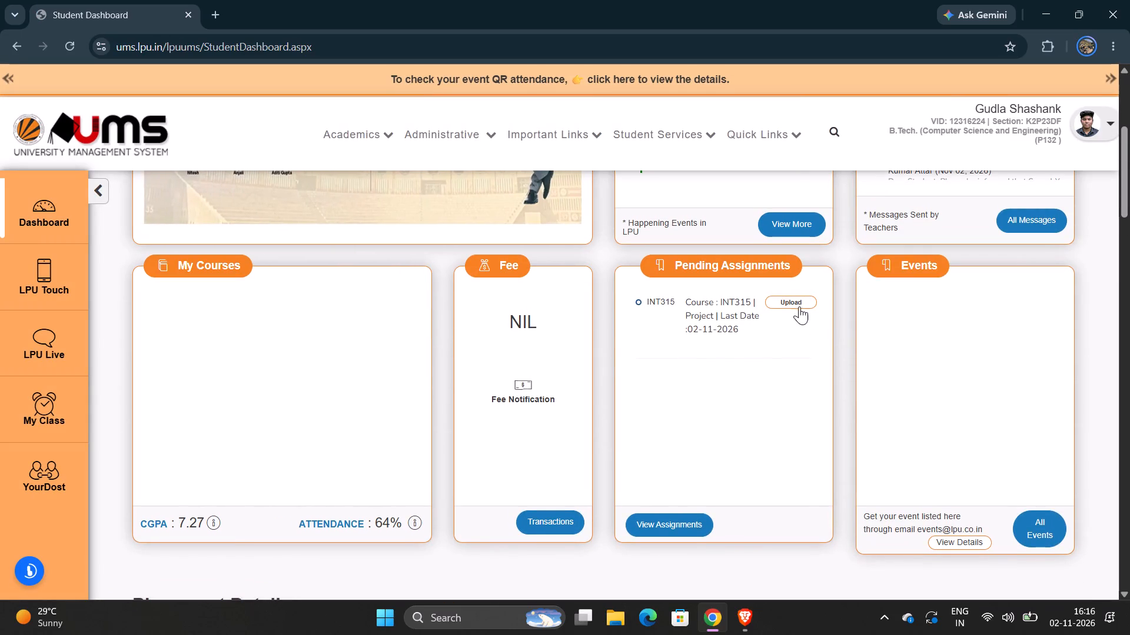
left_click(799, 302)
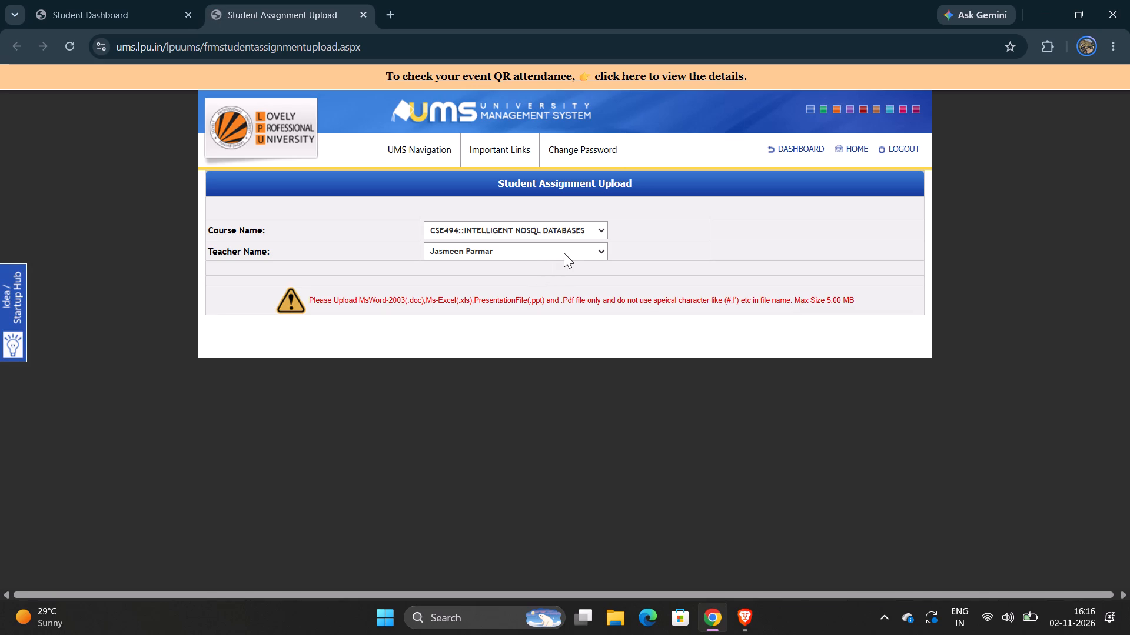
Set the assignment upload course to INT315::CLUSTER COMPUTING and the teacher to Priyanka.
left_click(591, 230)
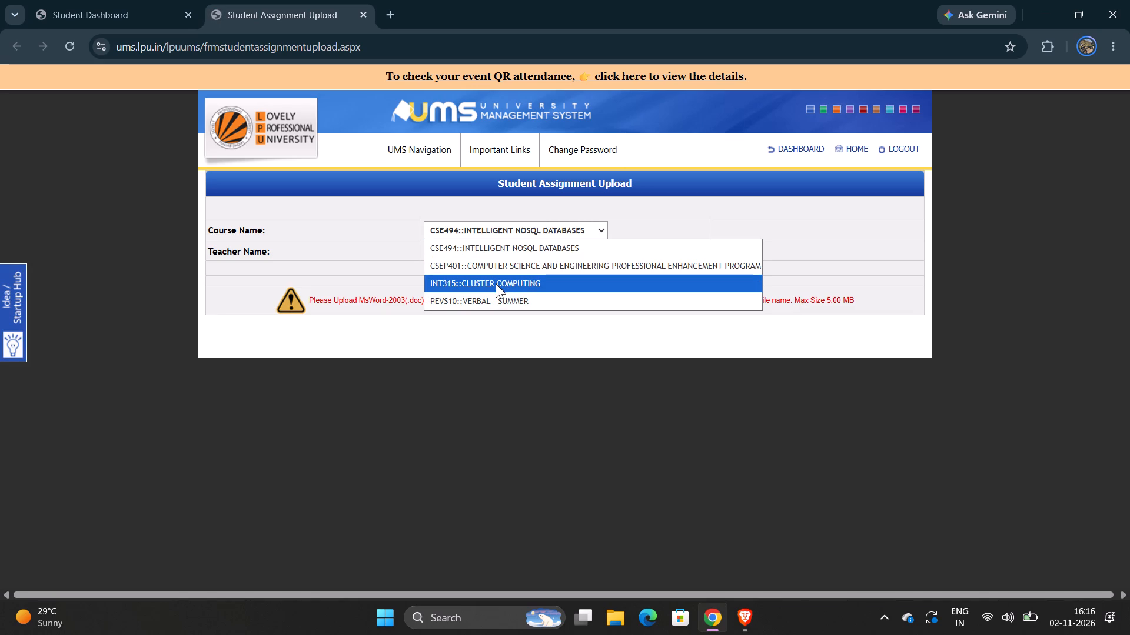
left_click(496, 283)
left_click(487, 253)
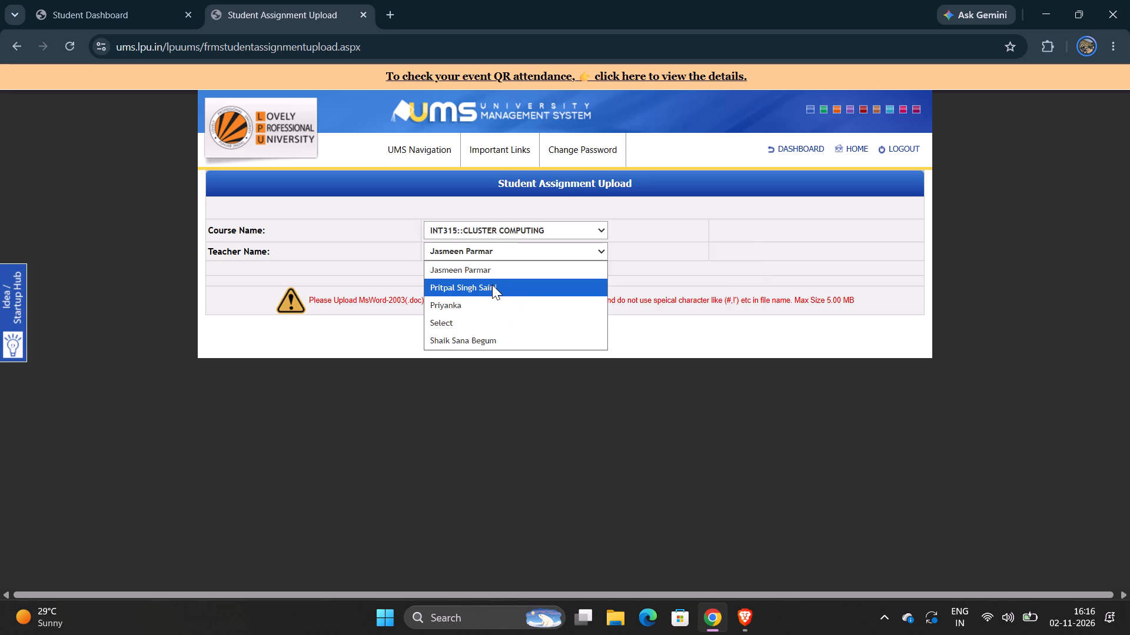
left_click(474, 305)
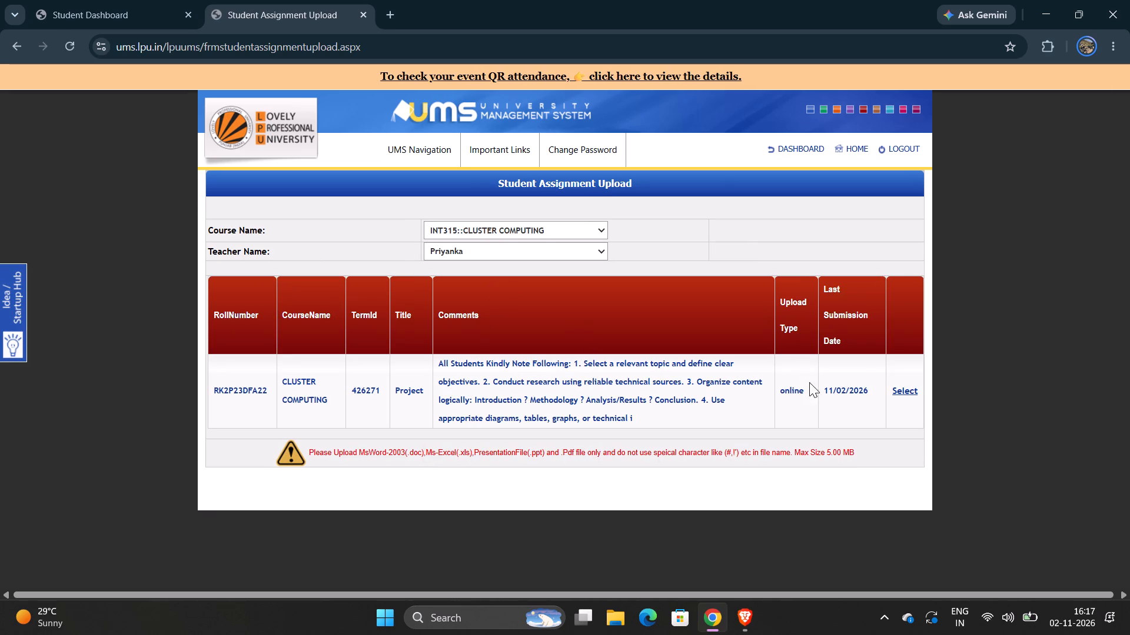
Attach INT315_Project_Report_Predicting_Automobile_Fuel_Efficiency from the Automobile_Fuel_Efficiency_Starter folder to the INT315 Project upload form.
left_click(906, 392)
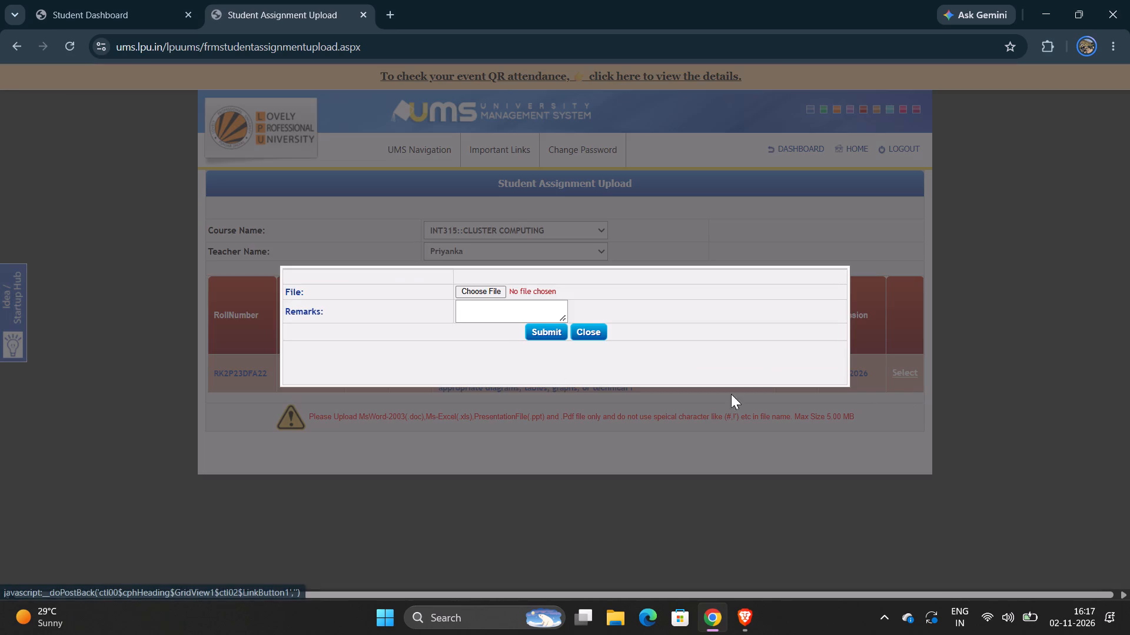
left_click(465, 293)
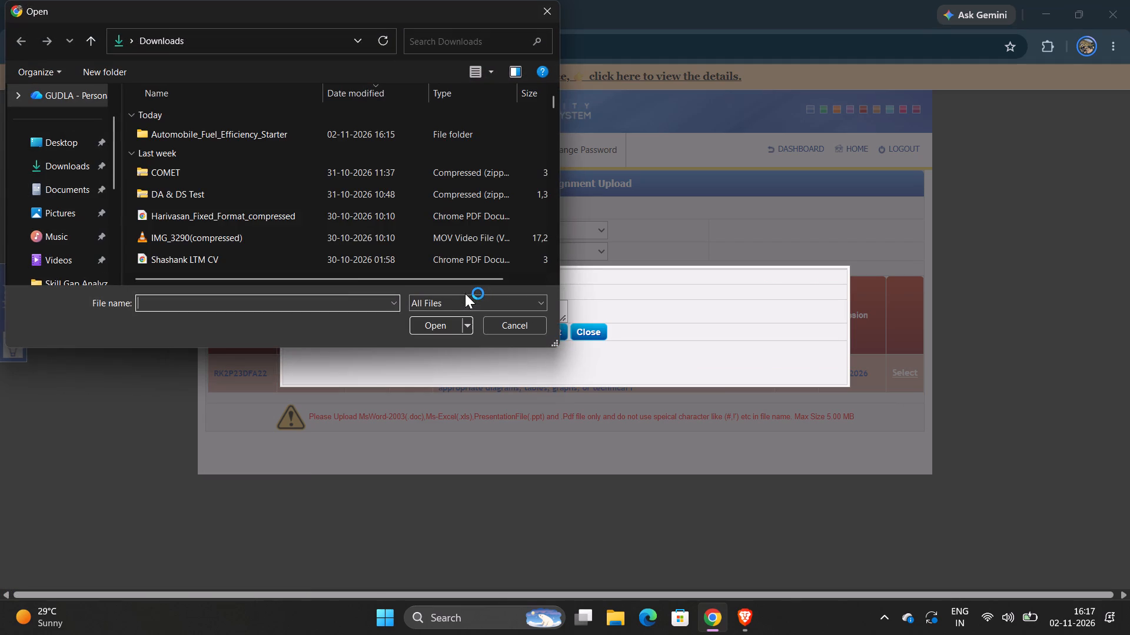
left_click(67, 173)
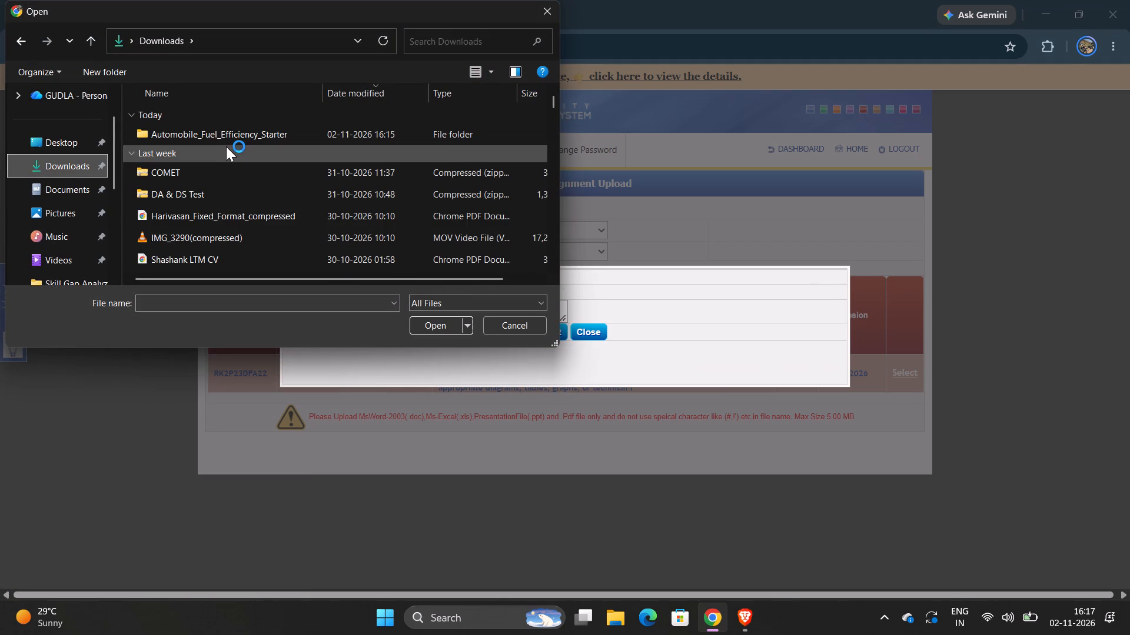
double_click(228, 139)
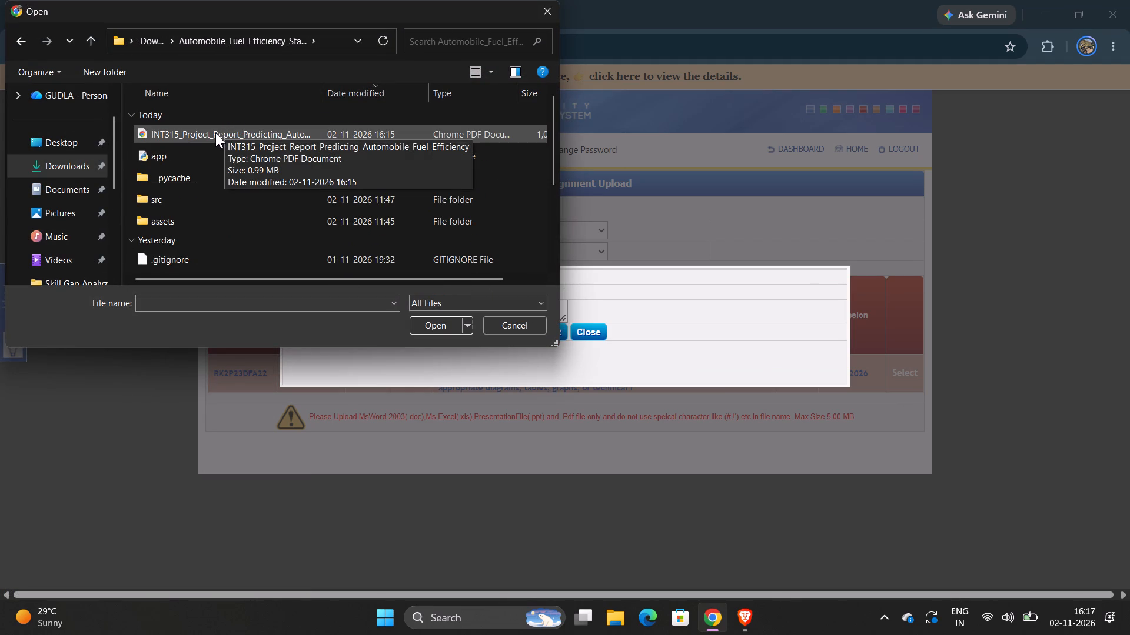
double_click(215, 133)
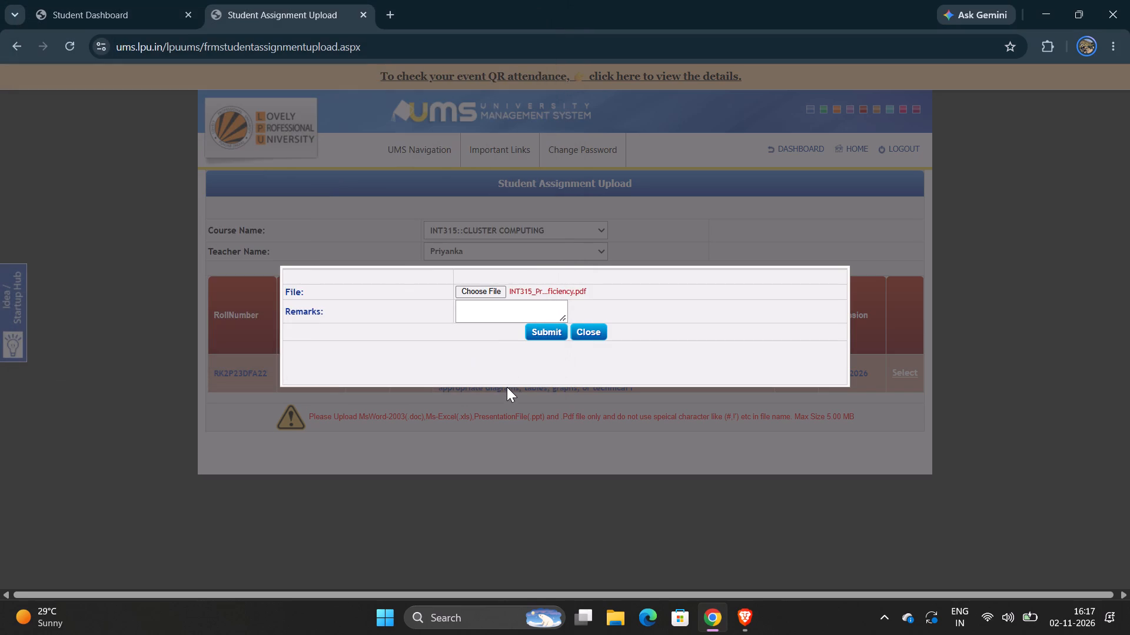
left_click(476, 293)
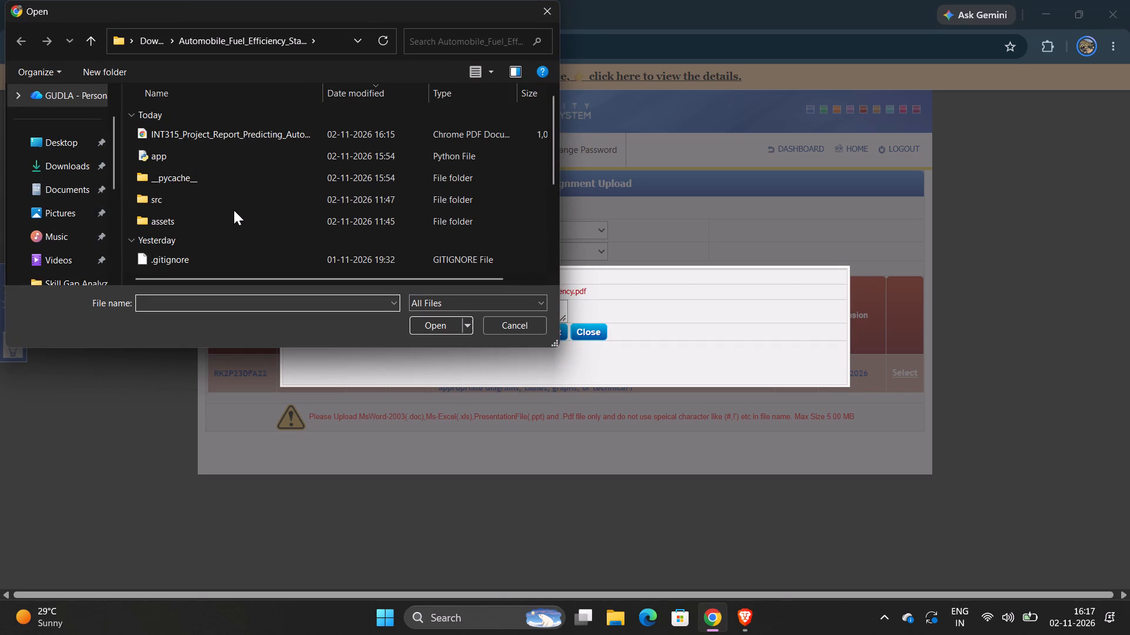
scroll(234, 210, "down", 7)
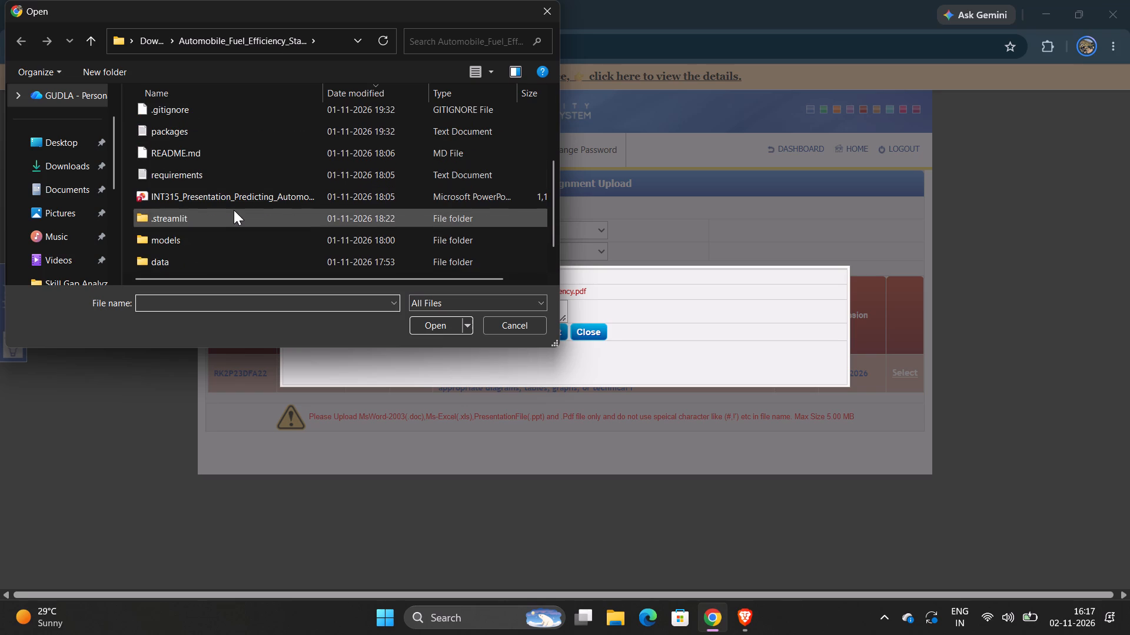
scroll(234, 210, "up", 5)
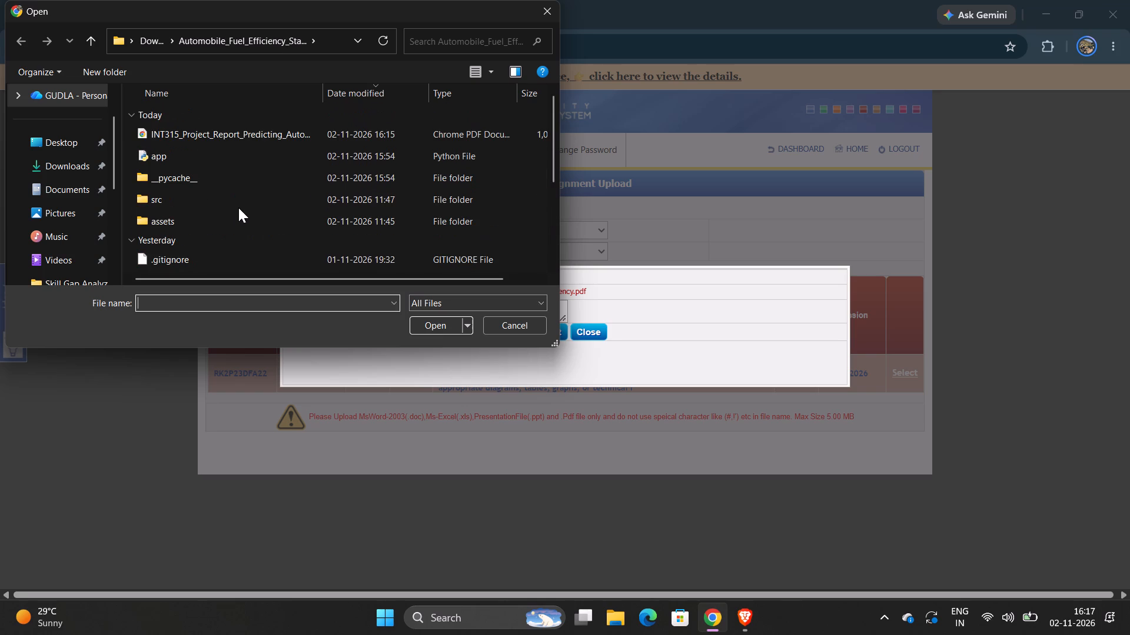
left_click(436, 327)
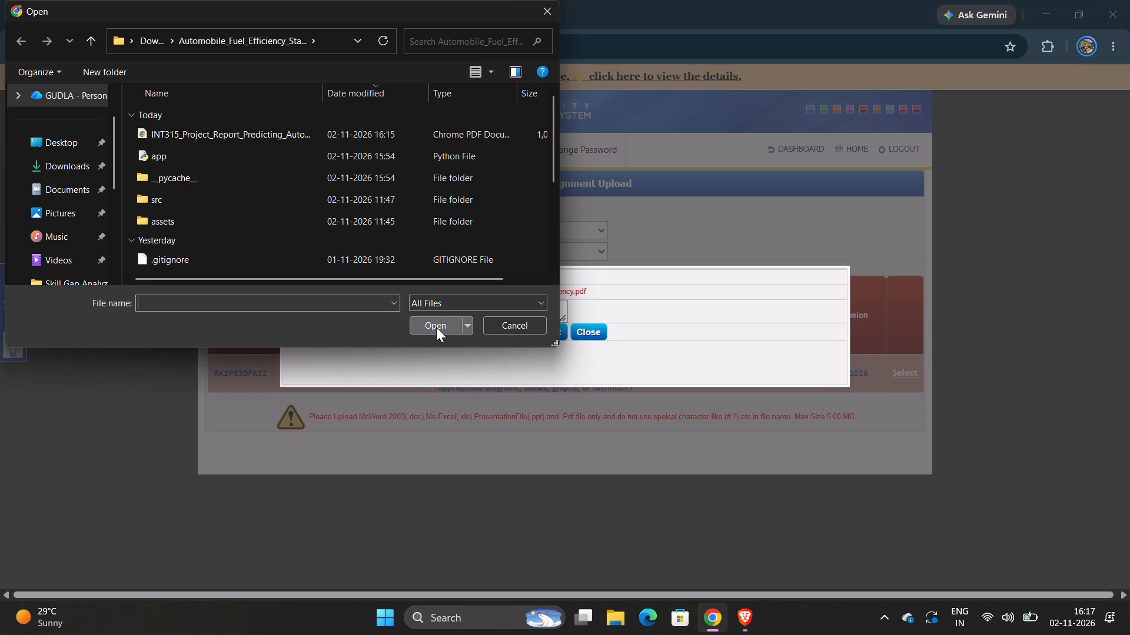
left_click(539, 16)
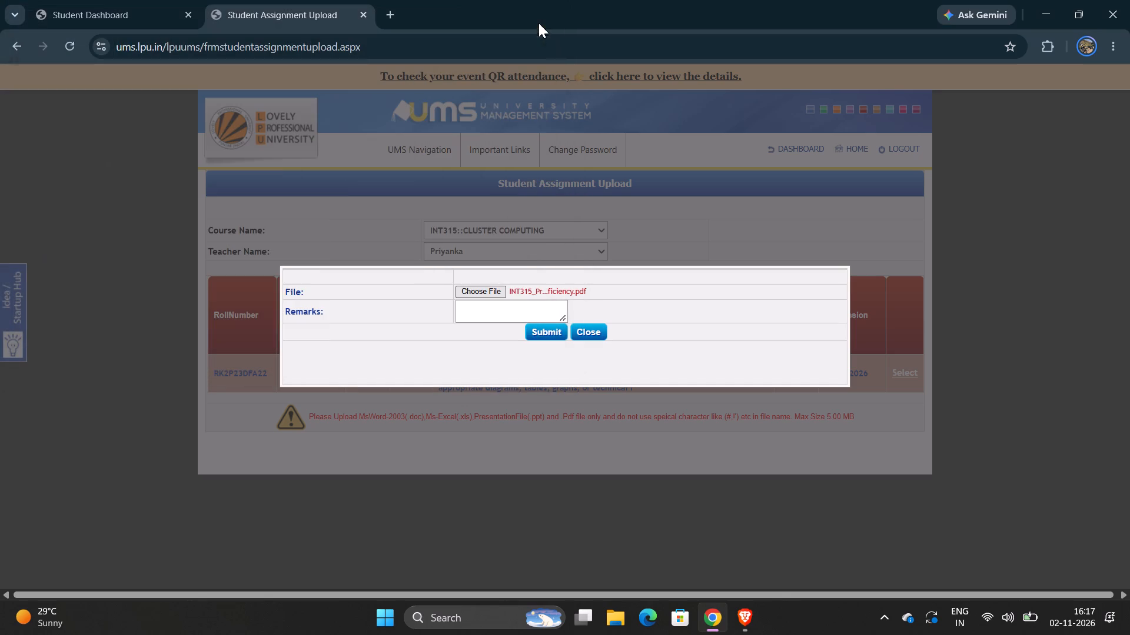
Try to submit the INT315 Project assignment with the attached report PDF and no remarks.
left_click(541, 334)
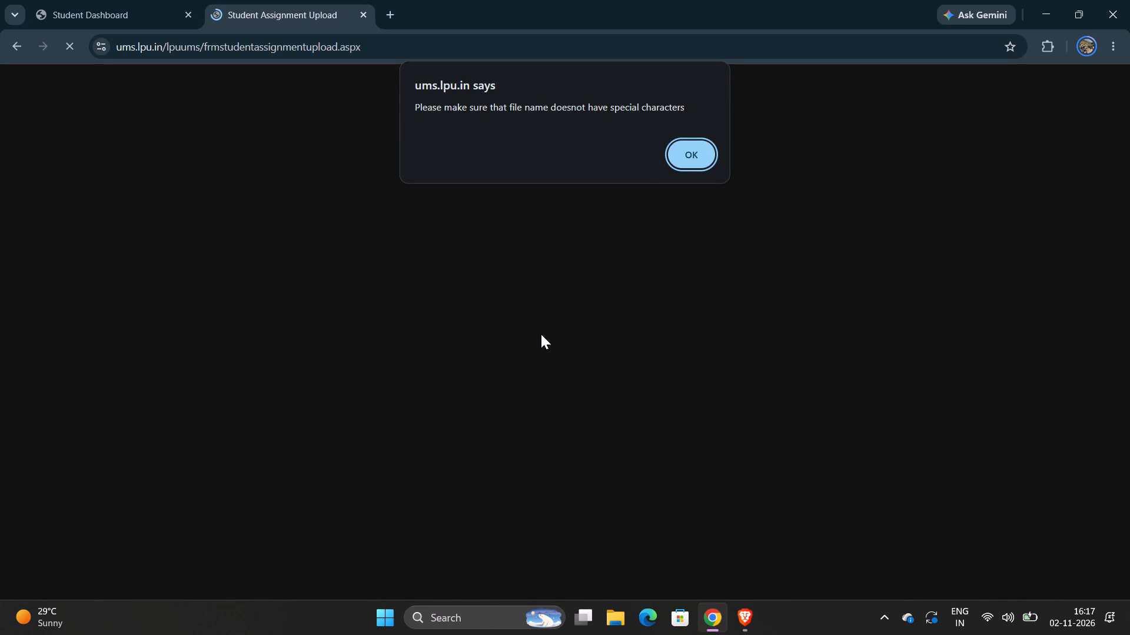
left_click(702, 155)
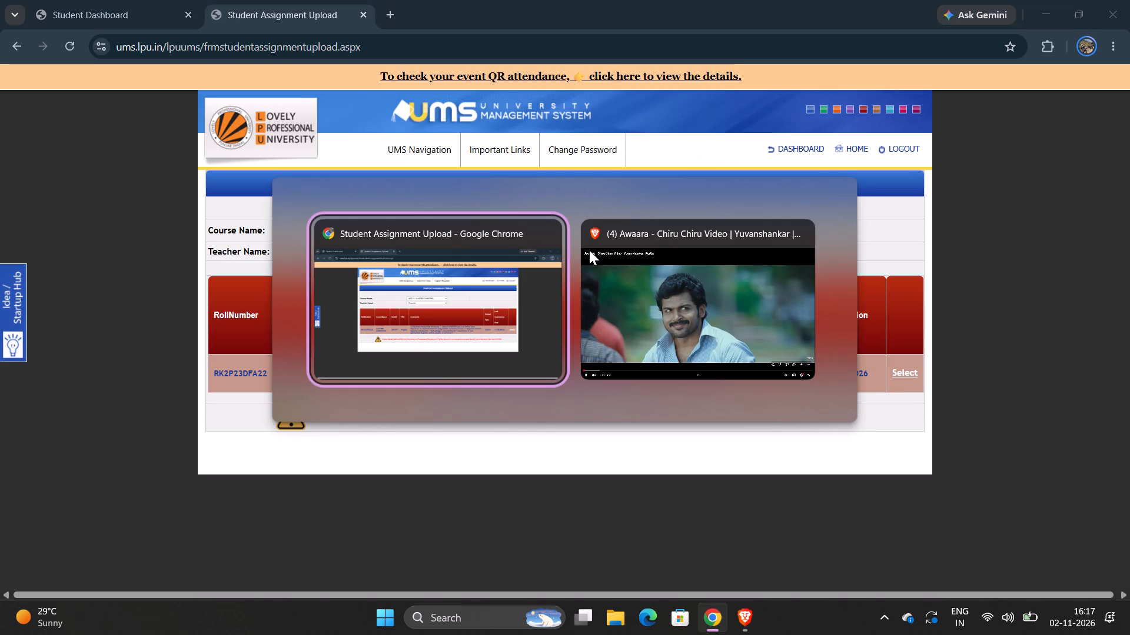
In File Explorer, rename the INT315 report PDF in Downloads' Automobile_Fuel_Efficiency_Starter folder as "INT315 Project Report".
key("super+e")
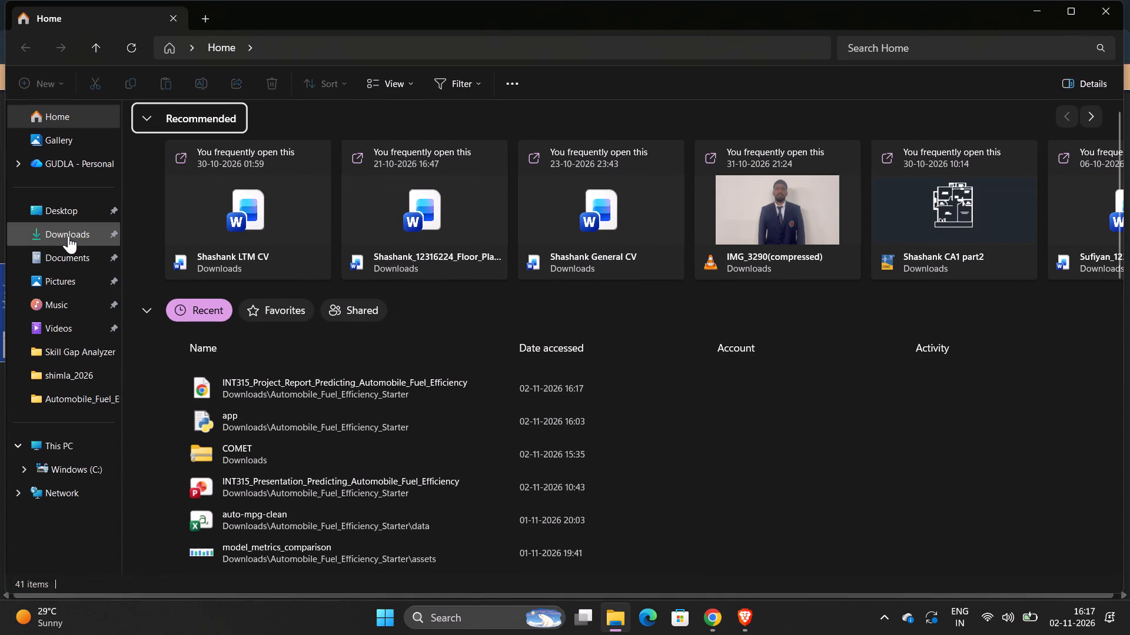
left_click(68, 236)
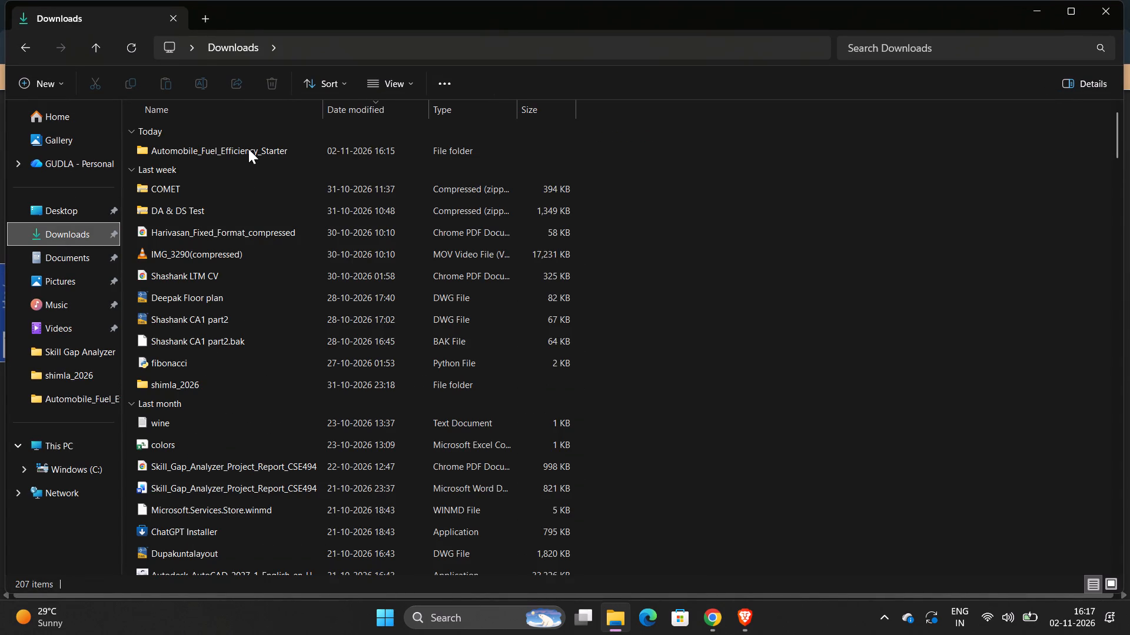
double_click(248, 149)
left_click(253, 149)
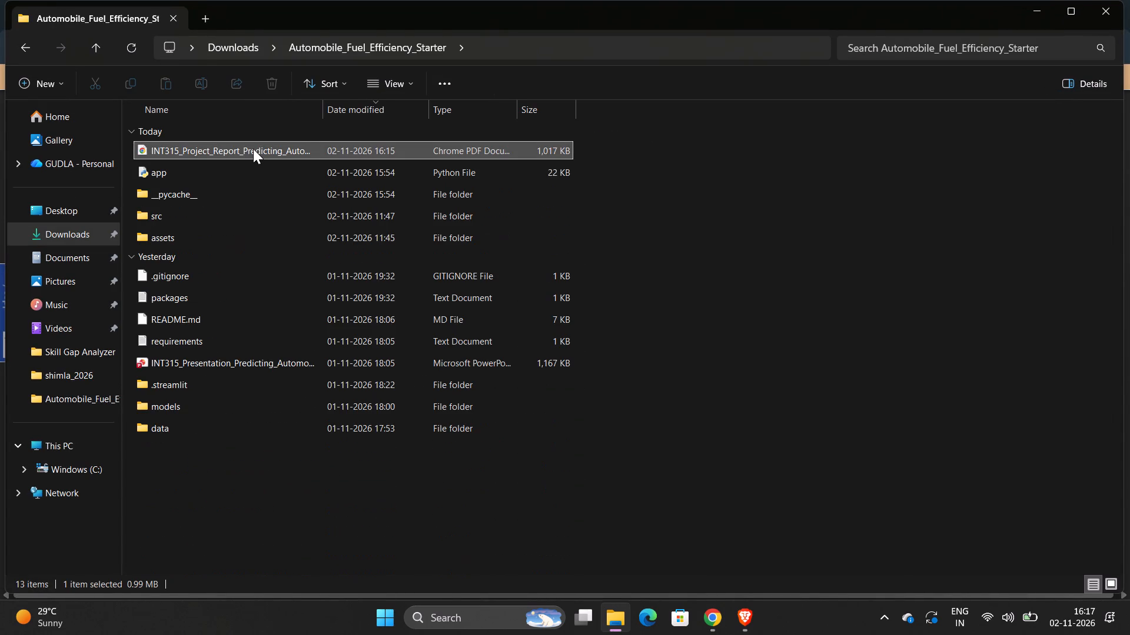
left_click(253, 149)
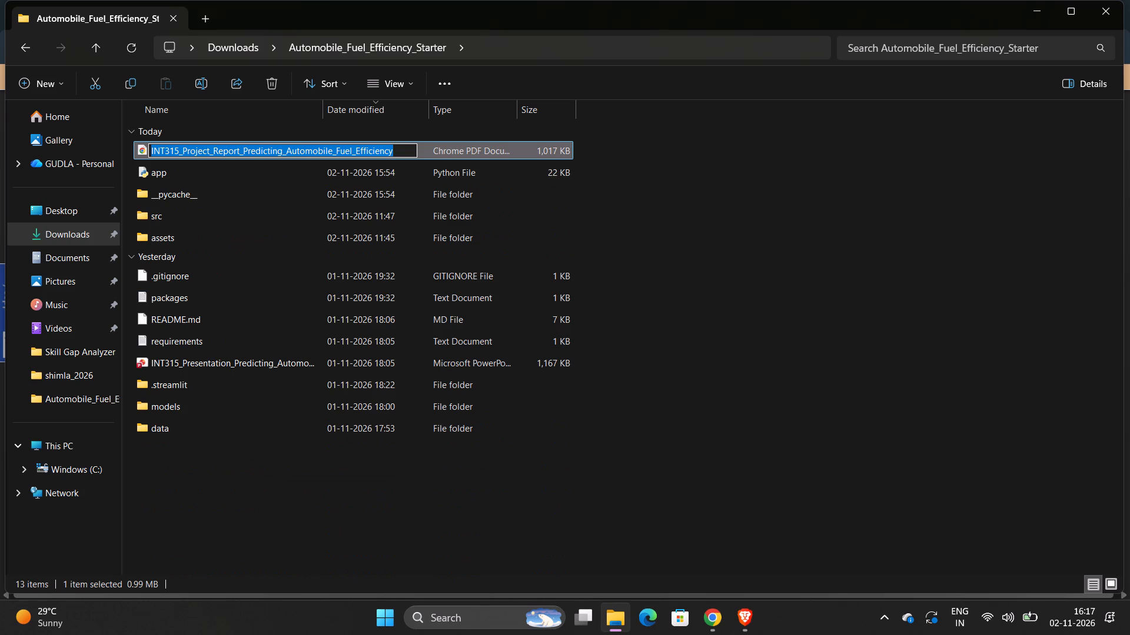
key("Right")
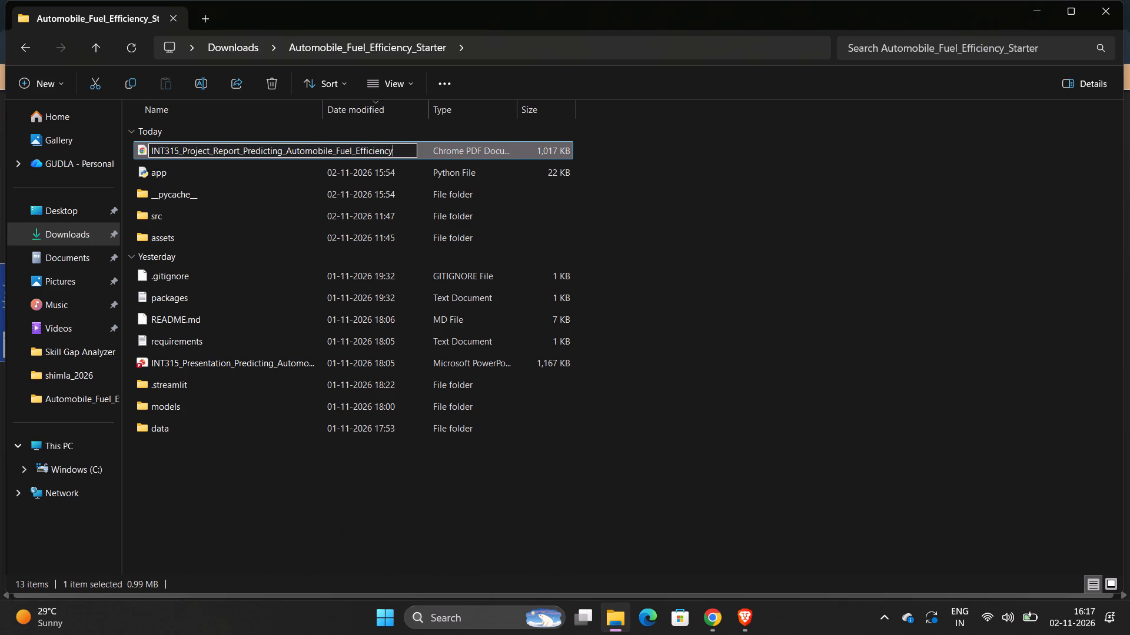
key("BackSpace")
key("BackSpace")
key("BackSpace")
key("BackSpace")
key("BackSpace")
key("BackSpace")
key("BackSpace")
key("BackSpace")
key("BackSpace")
key("BackSpace")
key("BackSpace")
key("BackSpace")
key("BackSpace")
key("BackSpace")
key("BackSpace")
key("BackSpace")
key("BackSpace")
key("BackSpace")
key("BackSpace")
key("BackSpace")
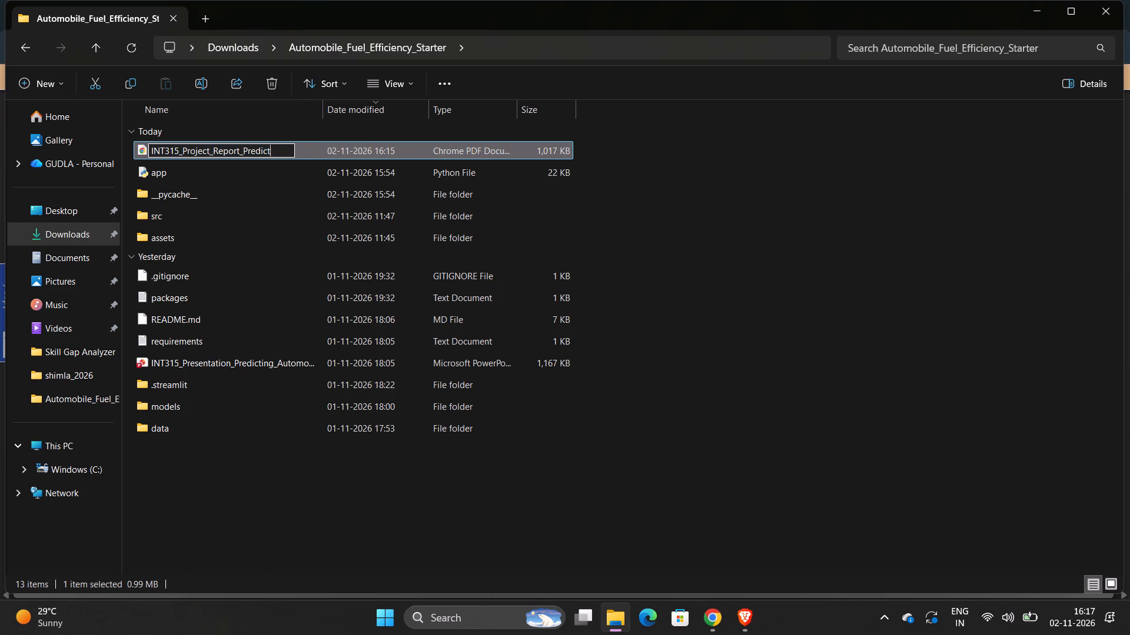
key("BackSpace")
key("BackSpace")
key("BackSpace")
key("Left")
key("Left")
key("Left")
key("Left")
key("Left")
key("Left")
key("BackSpace")
key("Left")
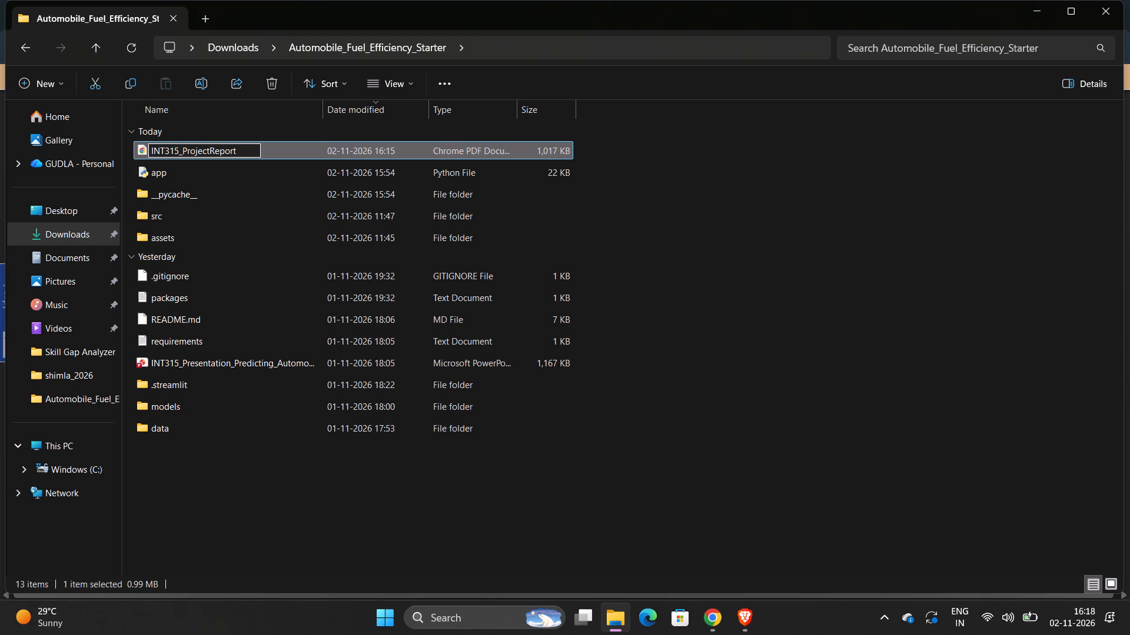
key("Right")
key("space")
key("Left")
key("Left")
key("Left")
key("Left")
key("Left")
key("Left")
key("Left")
key("Left")
key("BackSpace")
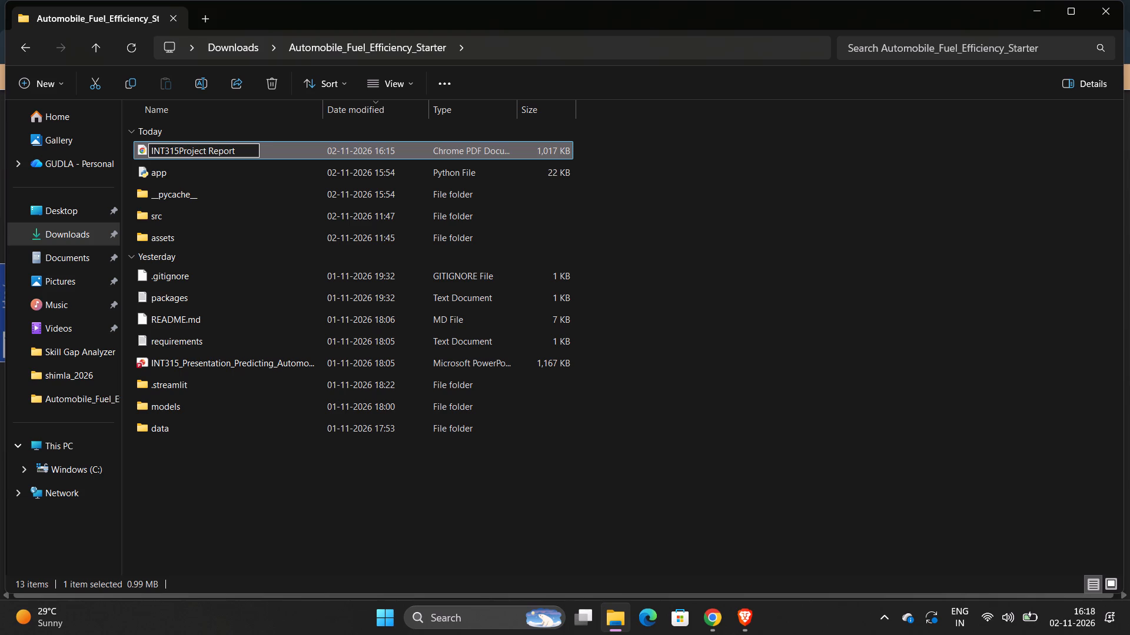
key("space")
key("Return")
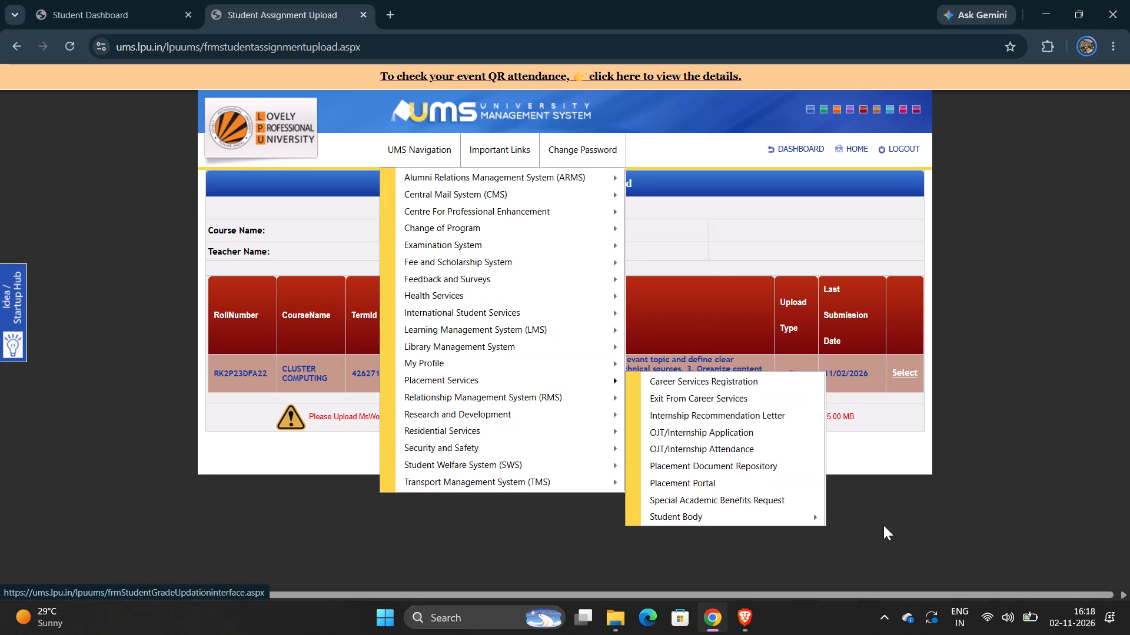
Attach the renamed INT315 Project Report PDF to the INT315 Project assignment and submit it without remarks.
left_click(930, 539)
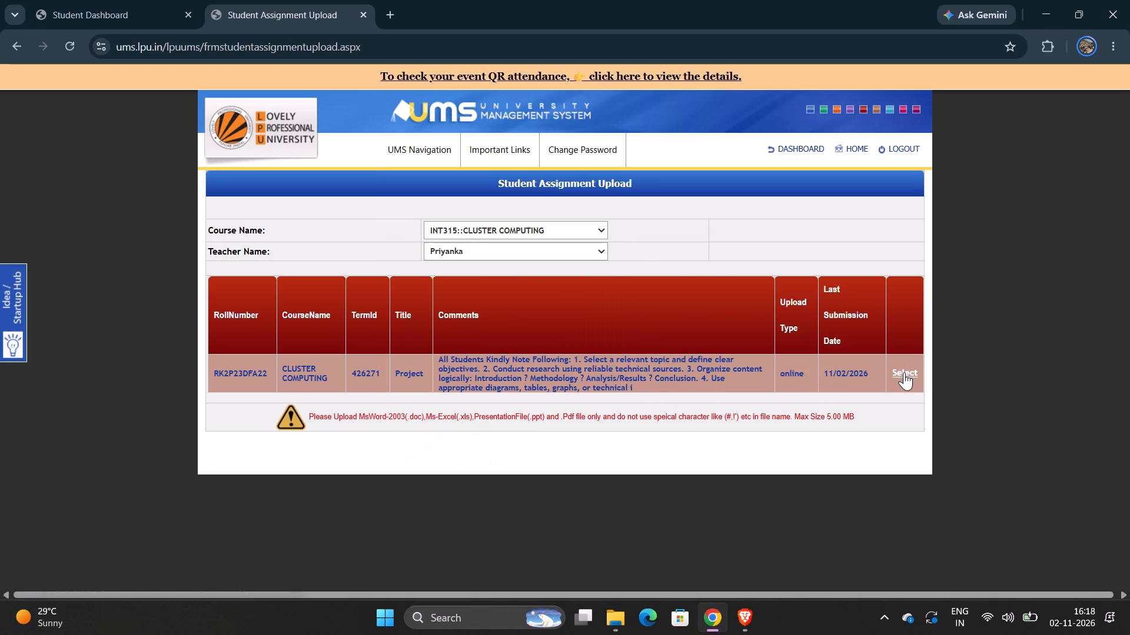
left_click(904, 372)
left_click(493, 298)
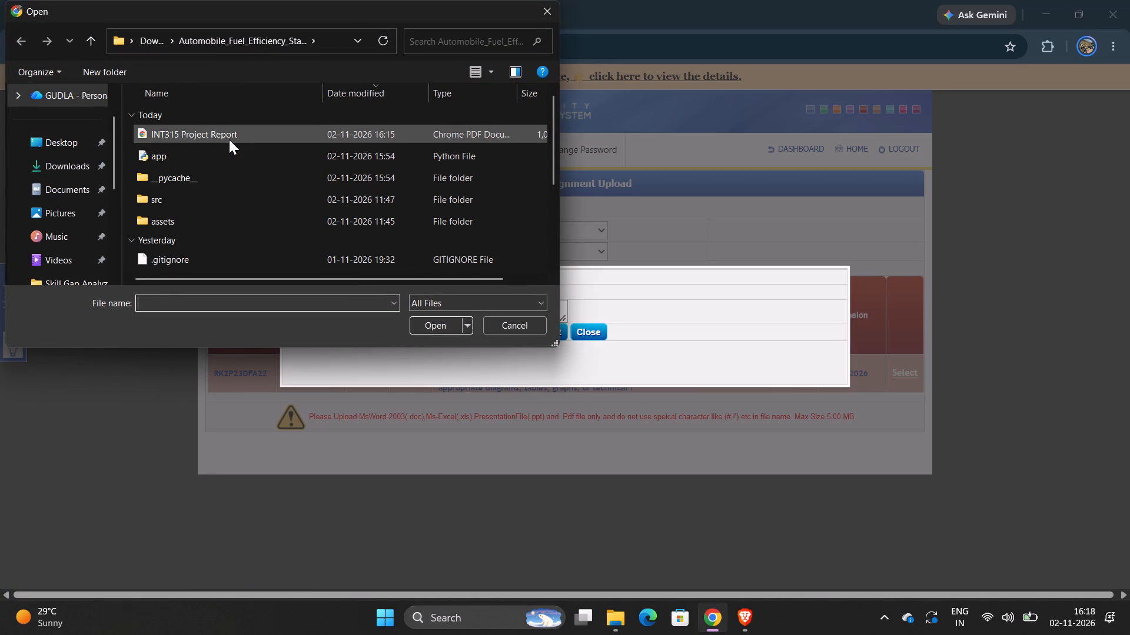
double_click(229, 139)
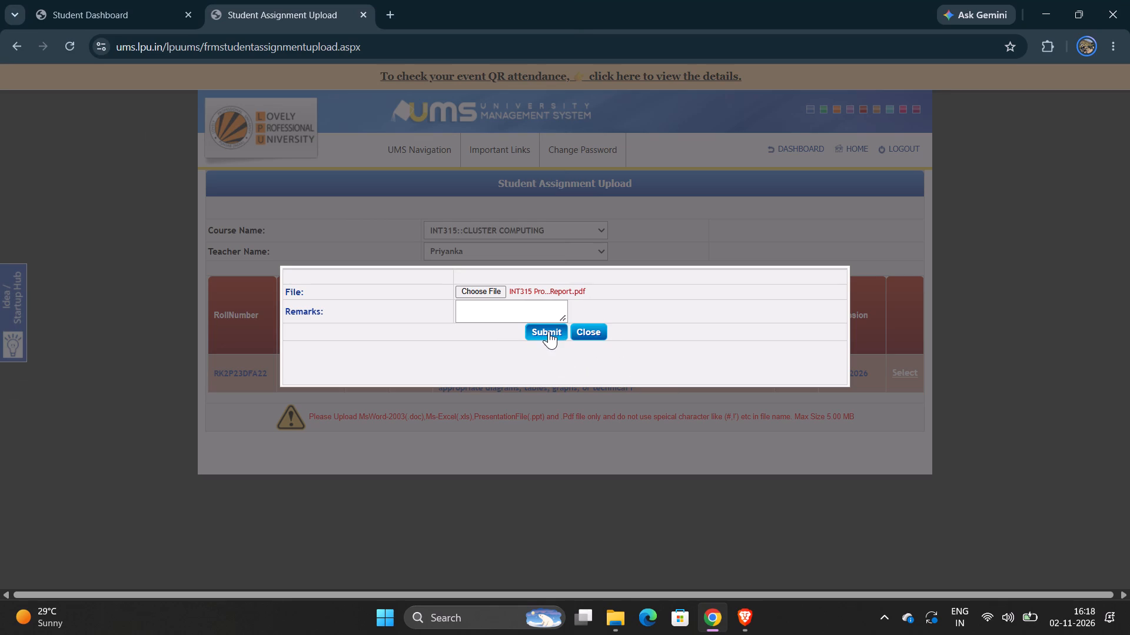
left_click(549, 331)
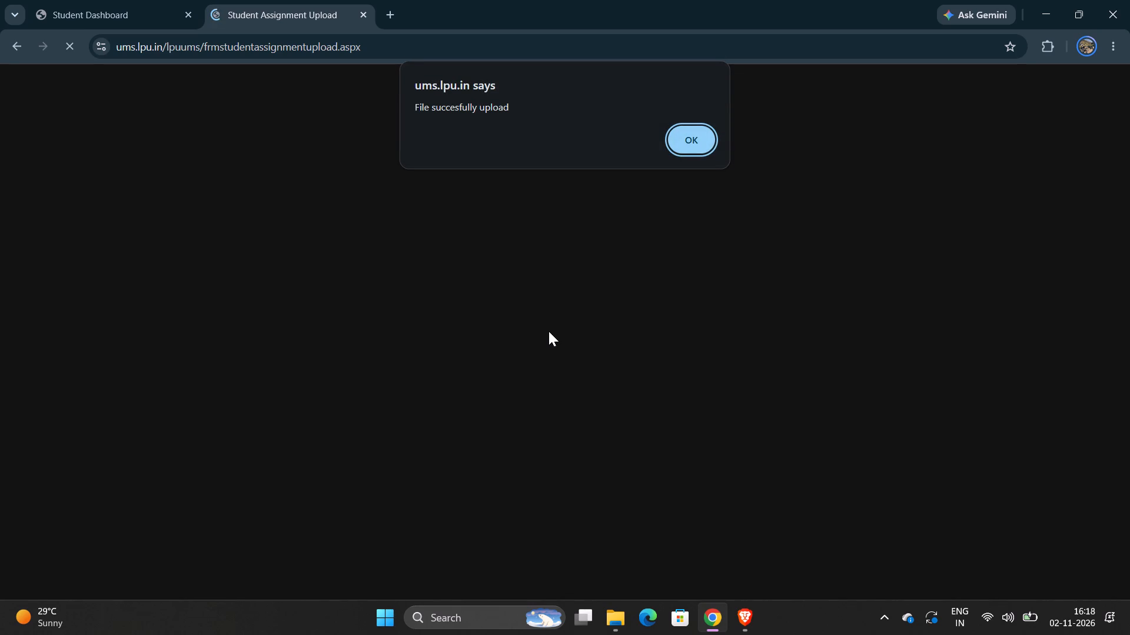
left_click(687, 148)
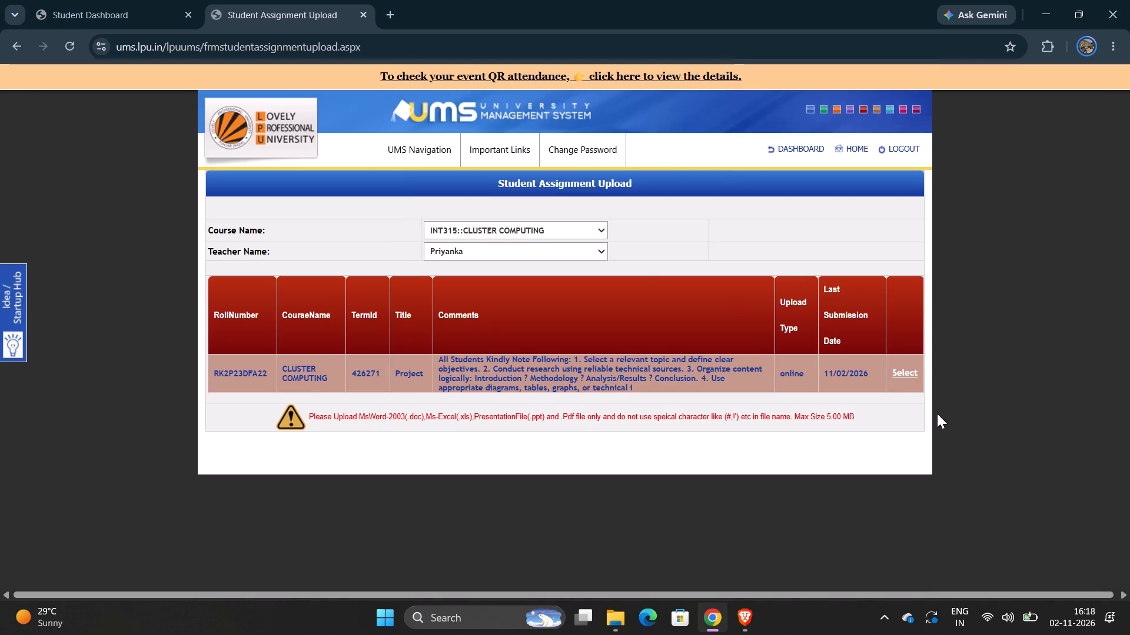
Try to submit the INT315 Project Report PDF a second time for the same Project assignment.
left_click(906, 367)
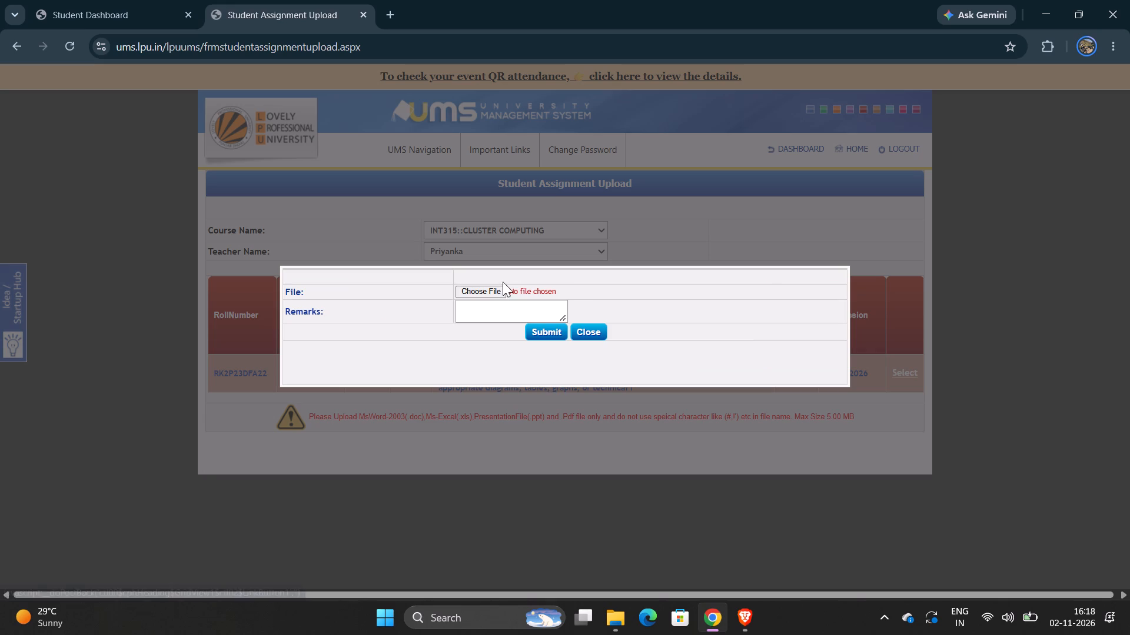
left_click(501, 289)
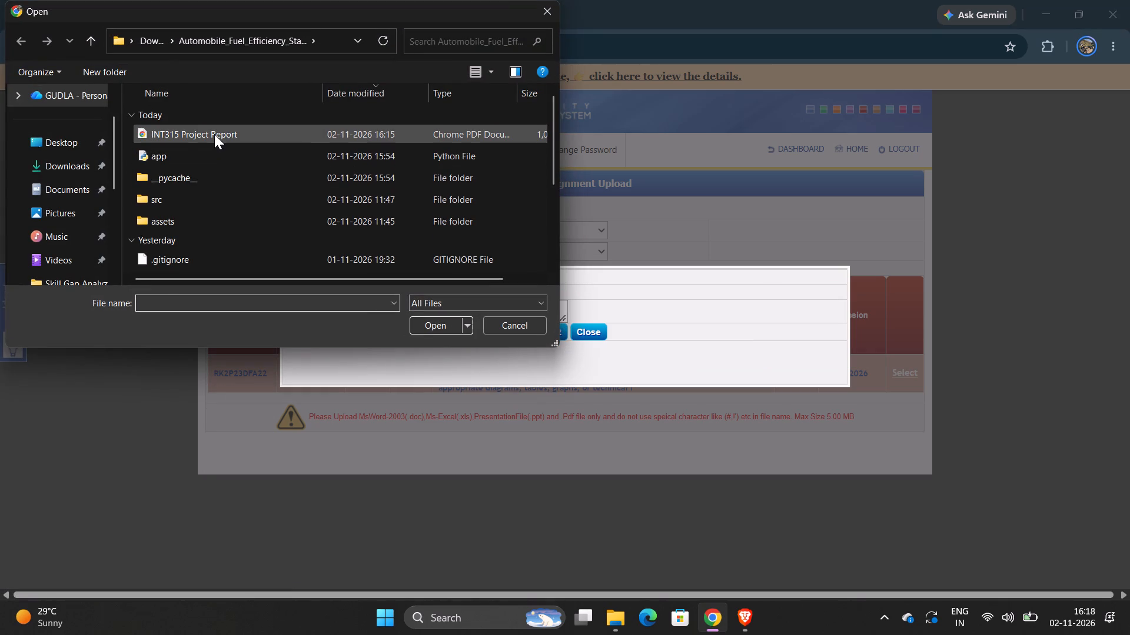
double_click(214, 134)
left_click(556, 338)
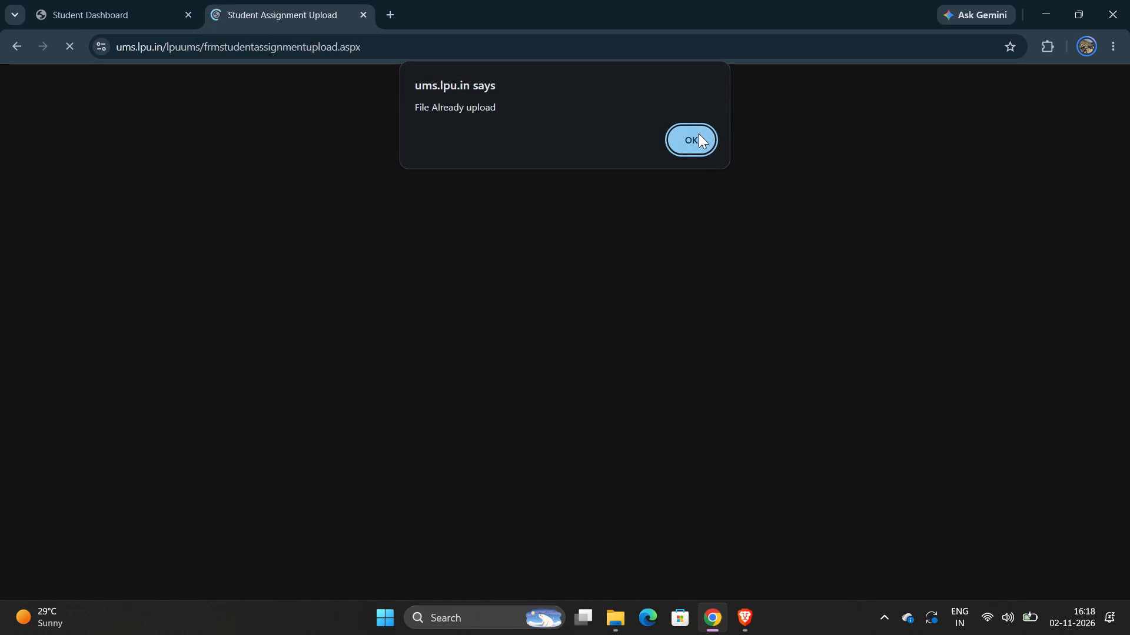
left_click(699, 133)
Close the Student Assignment Upload and Student Dashboard pages and the Automobile_Fuel_Efficiency_Starter folder window.
left_click(362, 15)
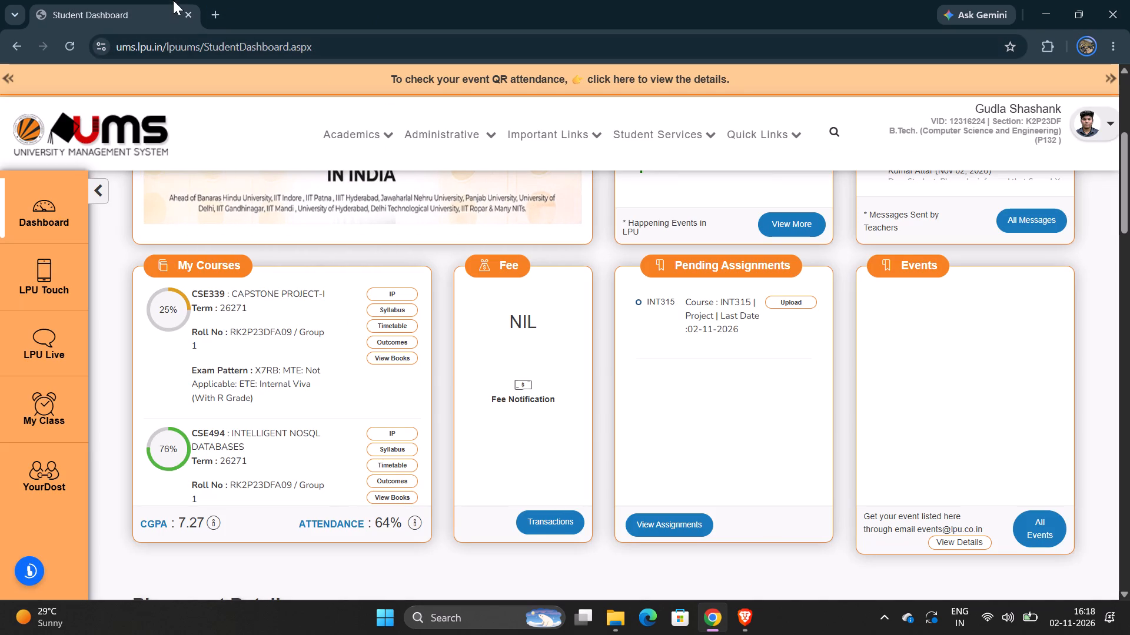
left_click(189, 13)
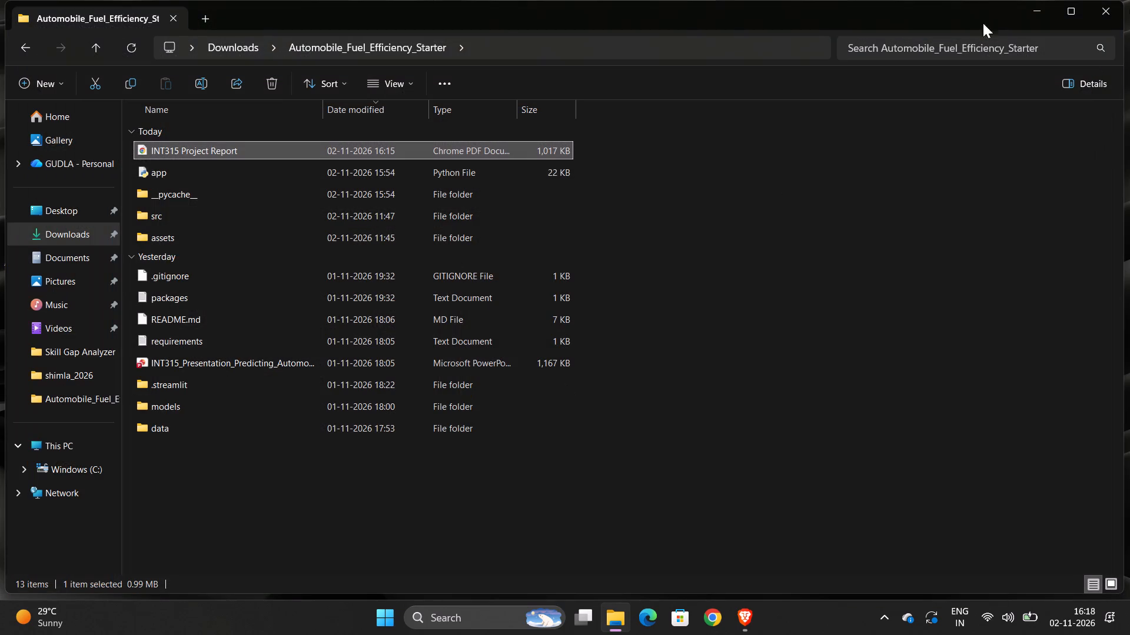
left_click(1108, 9)
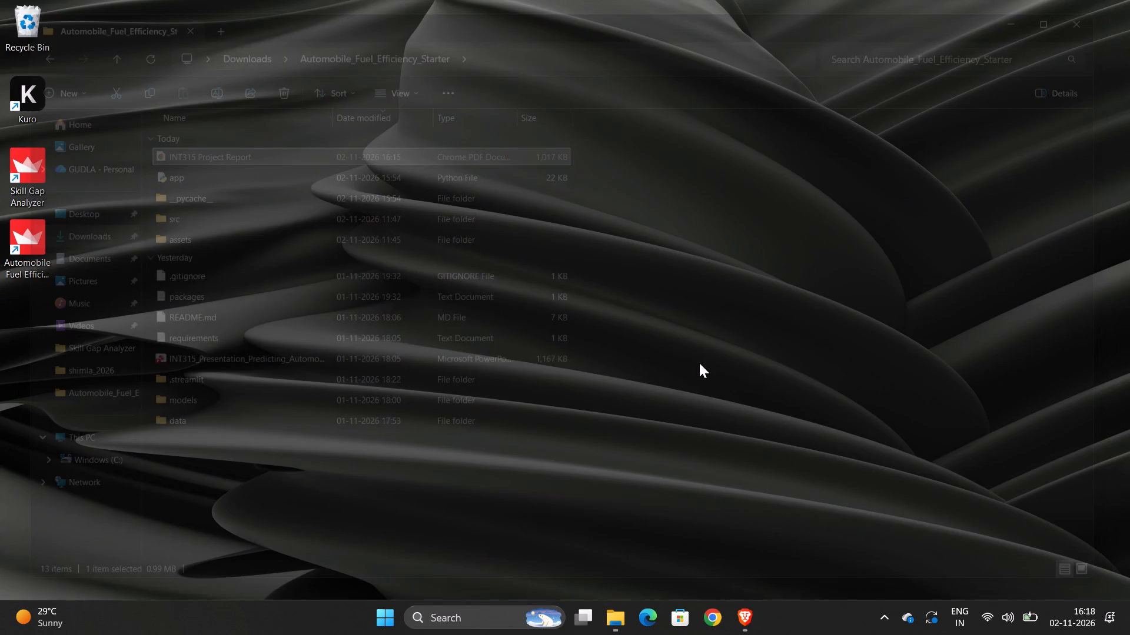